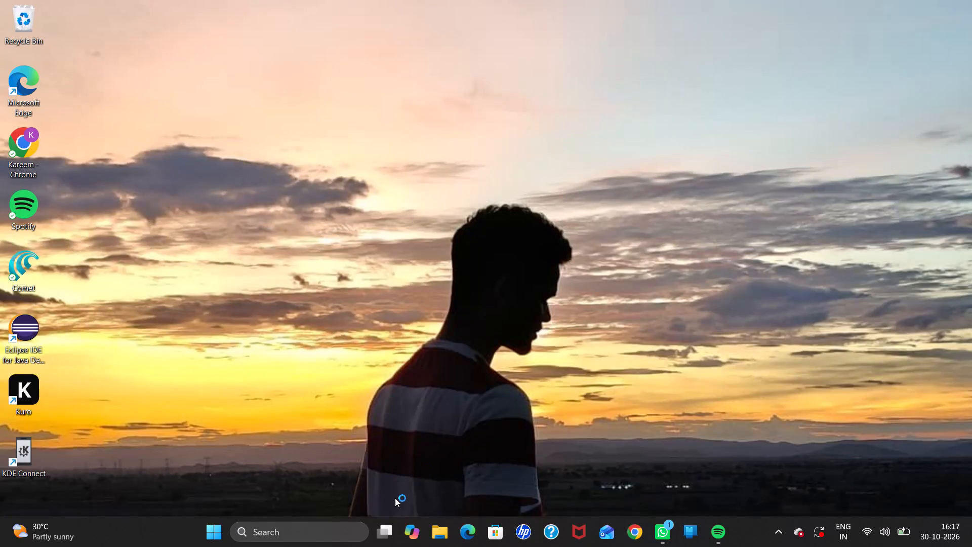
Launch Word from the recent searches.
click(268, 534)
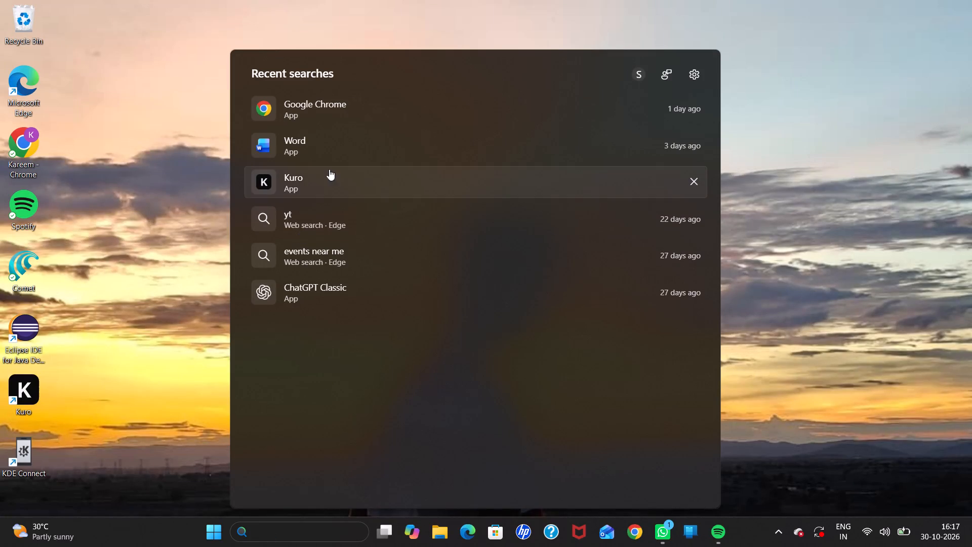
click(347, 149)
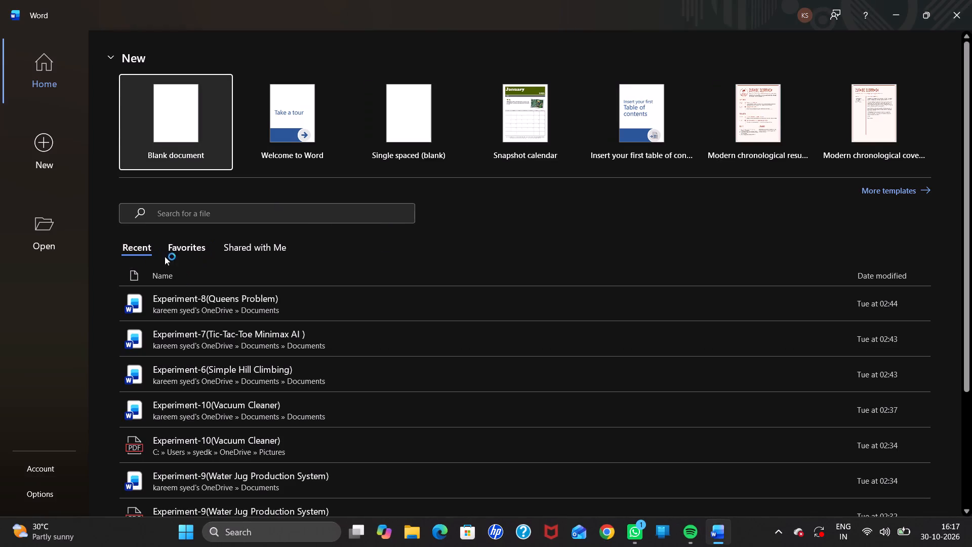
Browse the computer for the recent file Project_Nomination_form and open it.
click(34, 137)
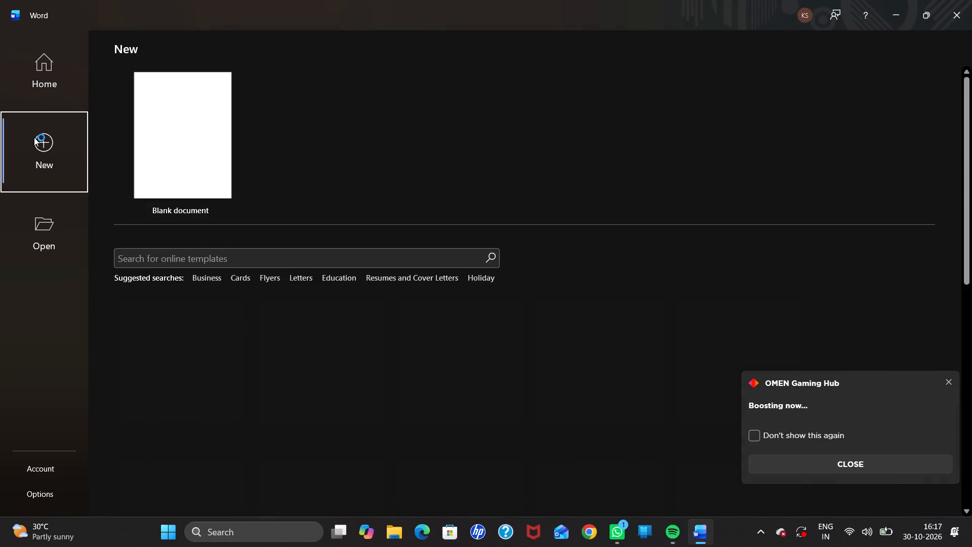
click(59, 229)
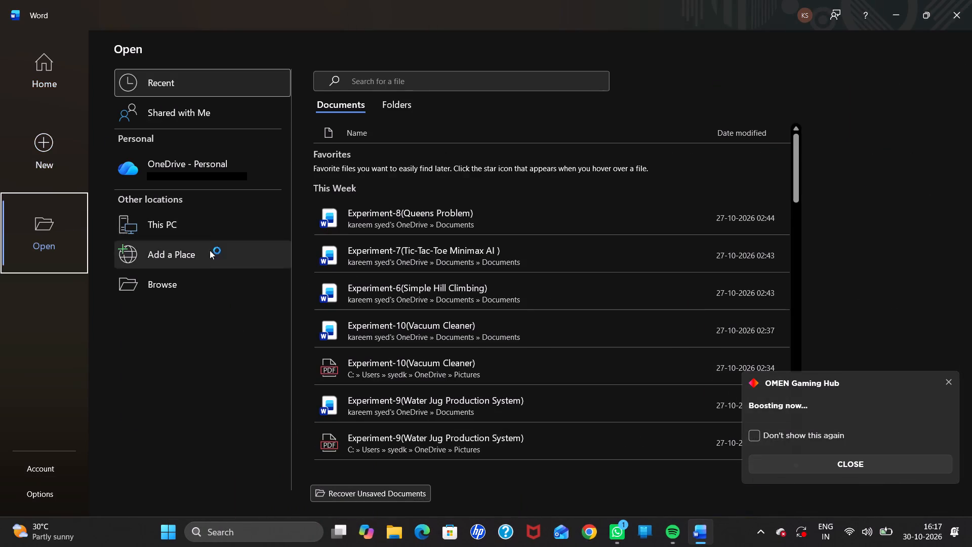
click(202, 273)
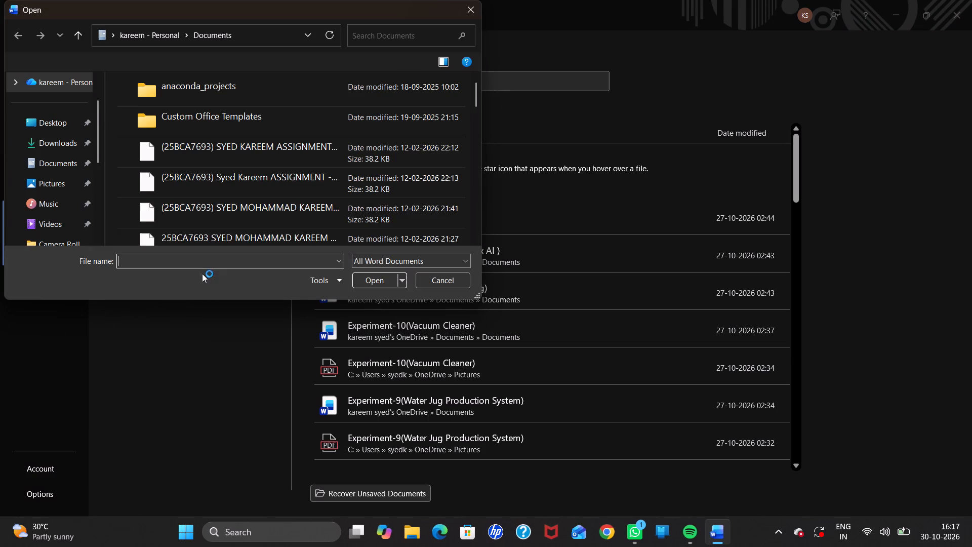
scroll(59, 92, up, 6)
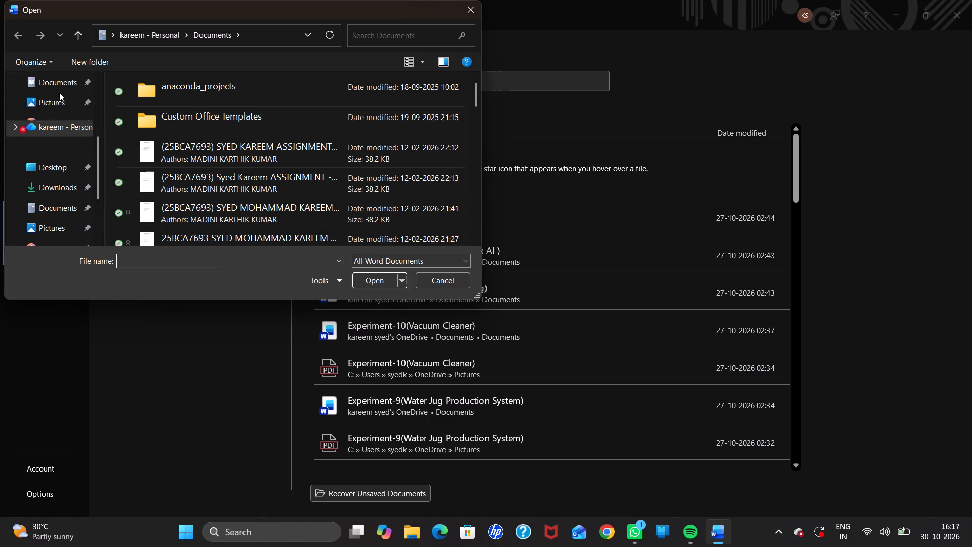
scroll(59, 92, up, 1)
click(62, 92)
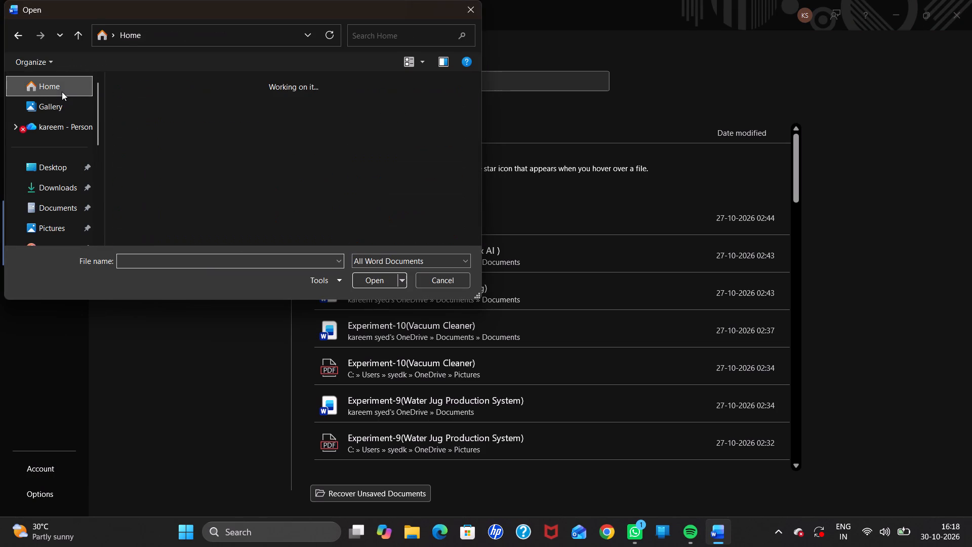
scroll(211, 147, down, 1)
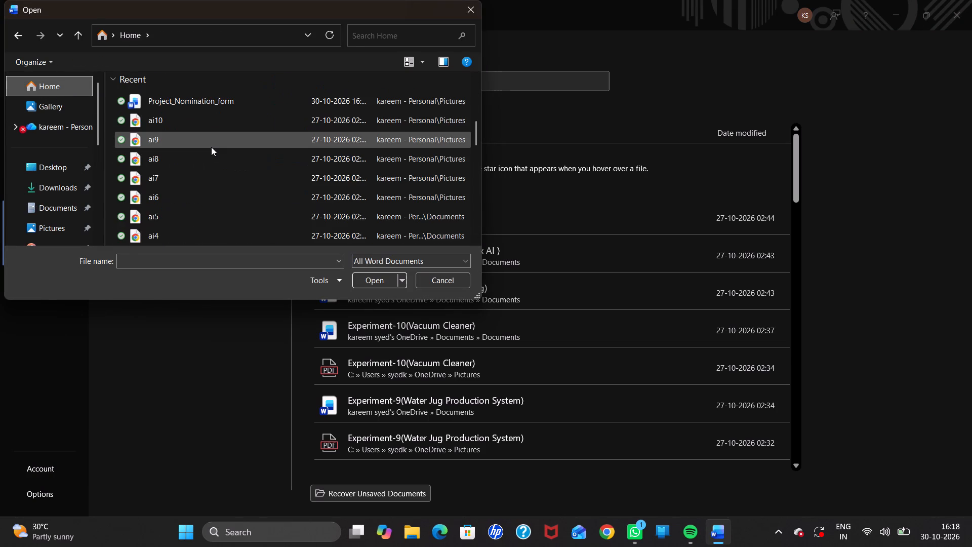
scroll(211, 147, down, 2)
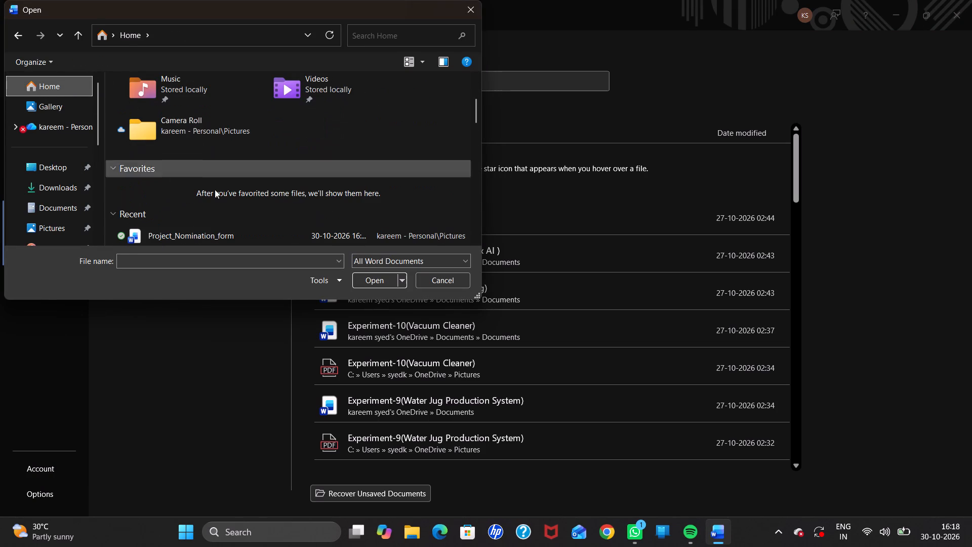
click(216, 232)
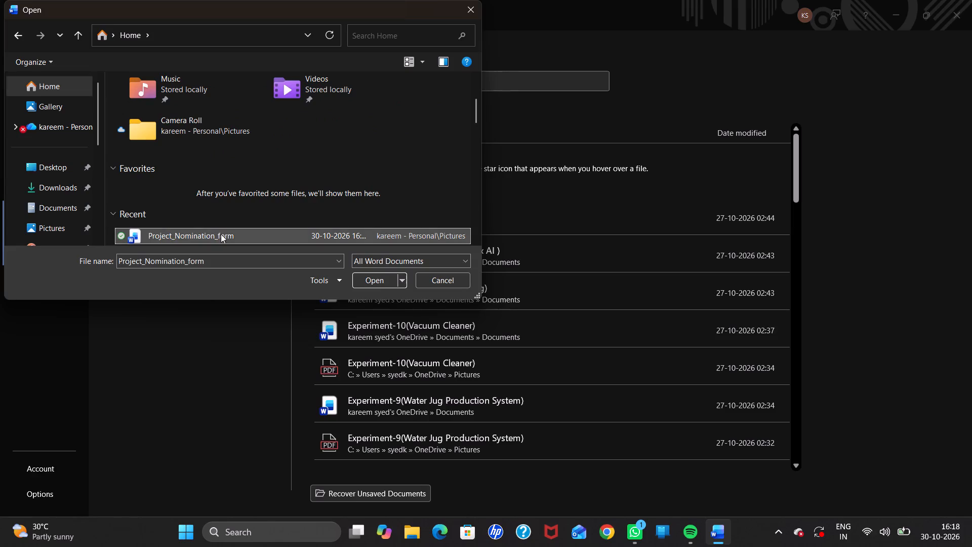
click(380, 285)
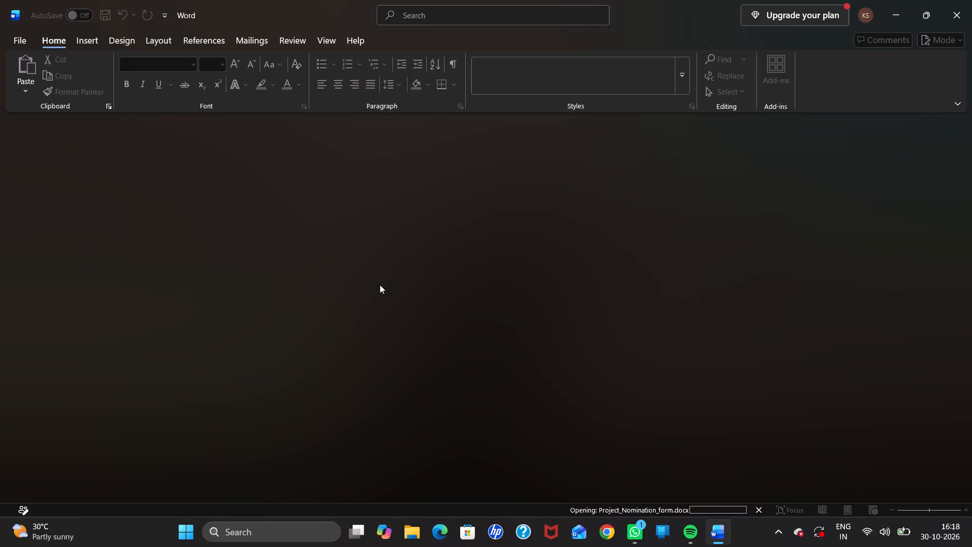
Look through the nomination form's sections, from the project details table to the existing projects and additional features tables.
scroll(405, 404, down, 1)
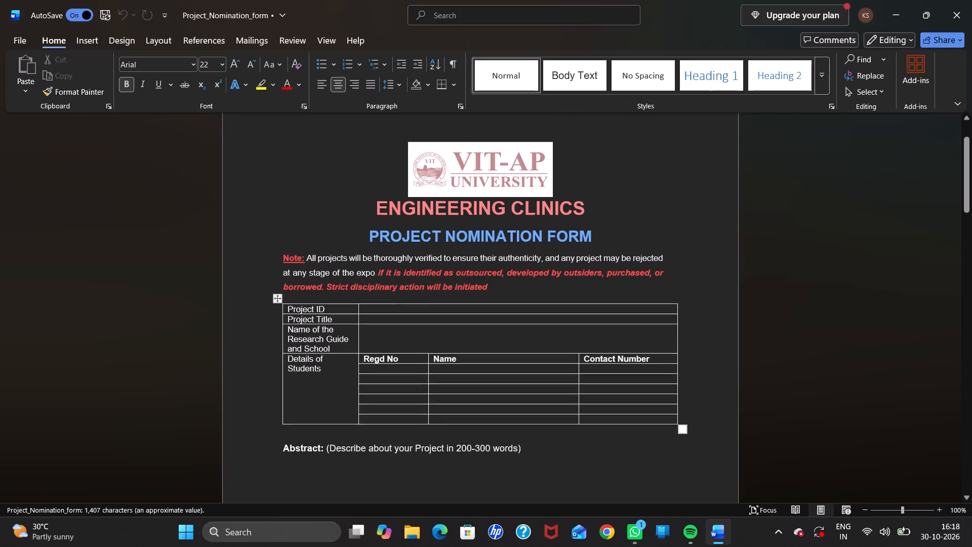
scroll(405, 404, down, 1)
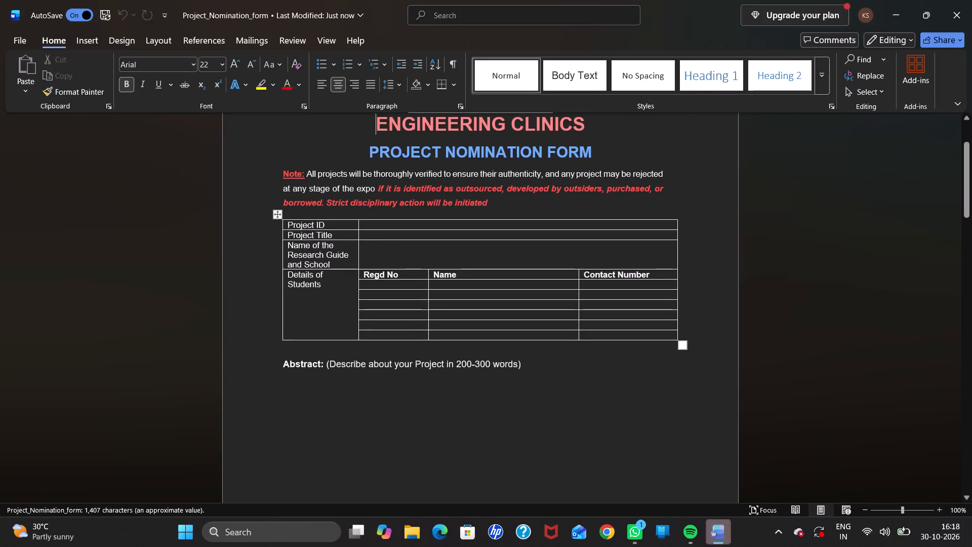
scroll(426, 268, down, 1)
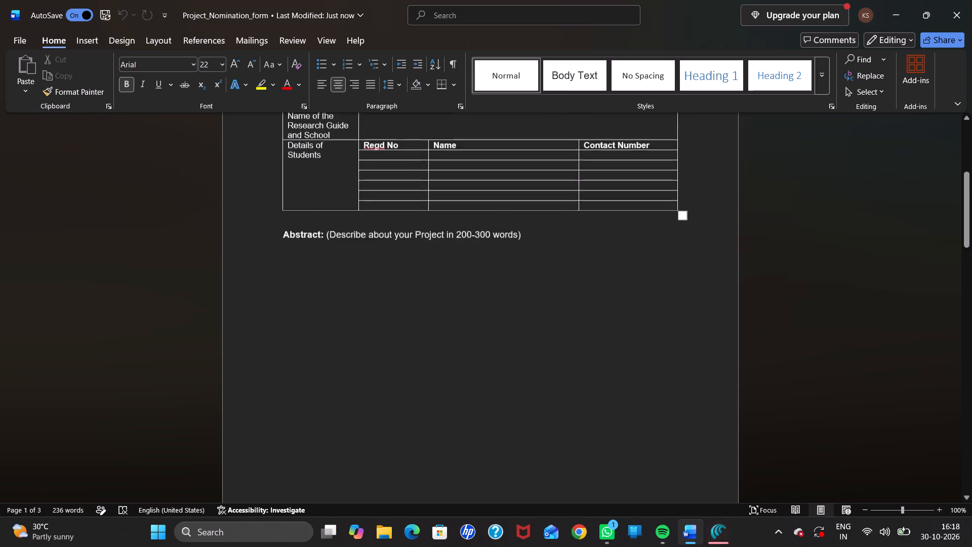
scroll(426, 268, down, 5)
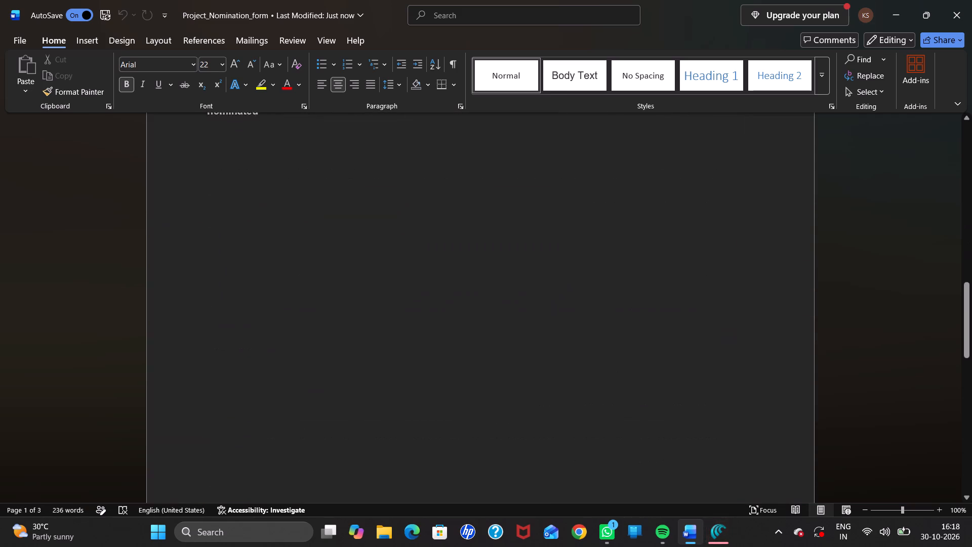
scroll(426, 268, down, 3)
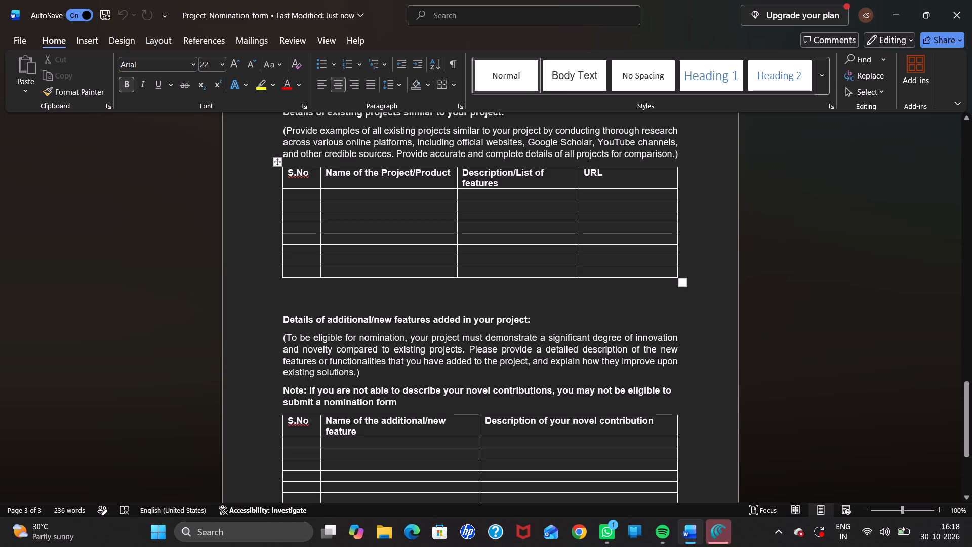
Enlarge the table of existing similar projects slightly in width and height, extending it past the text's right margin.
double_click(680, 283)
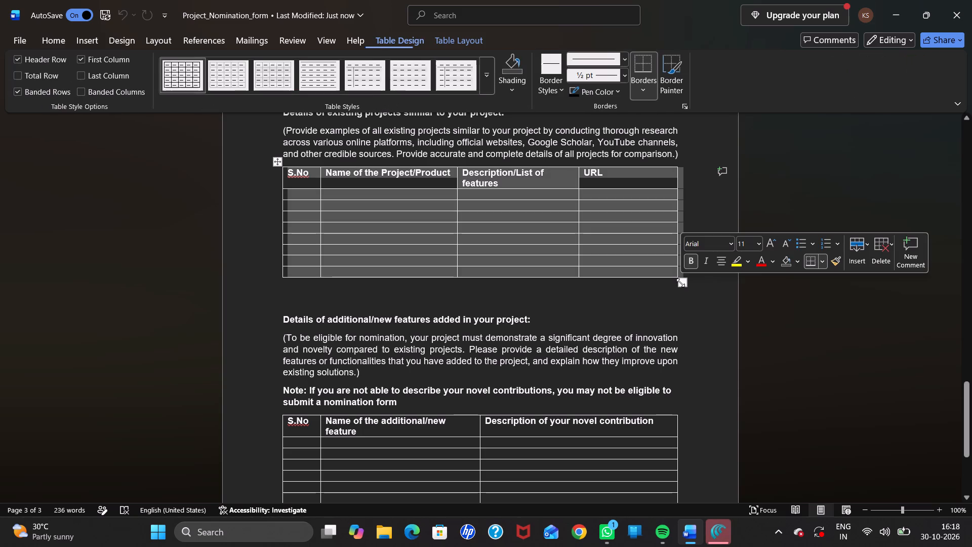
click(586, 295)
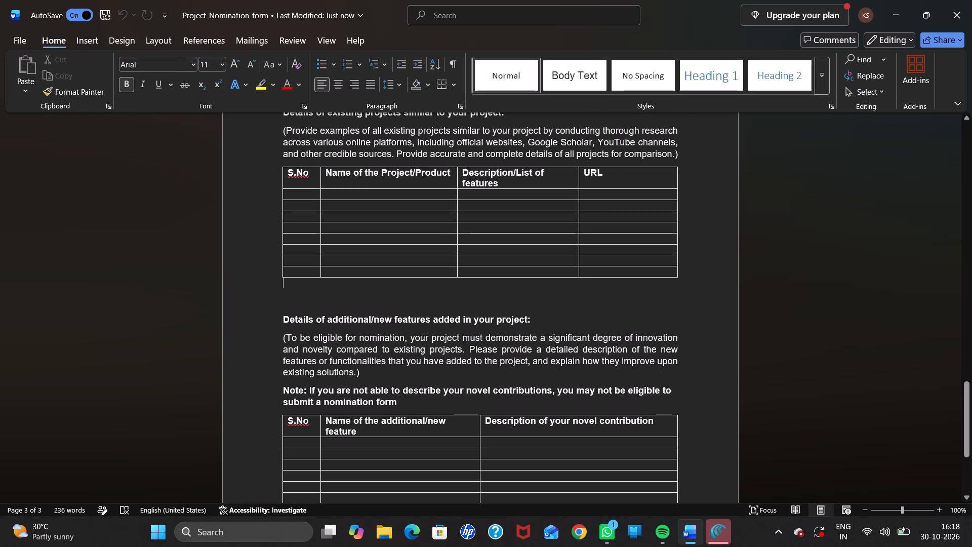
click(677, 278)
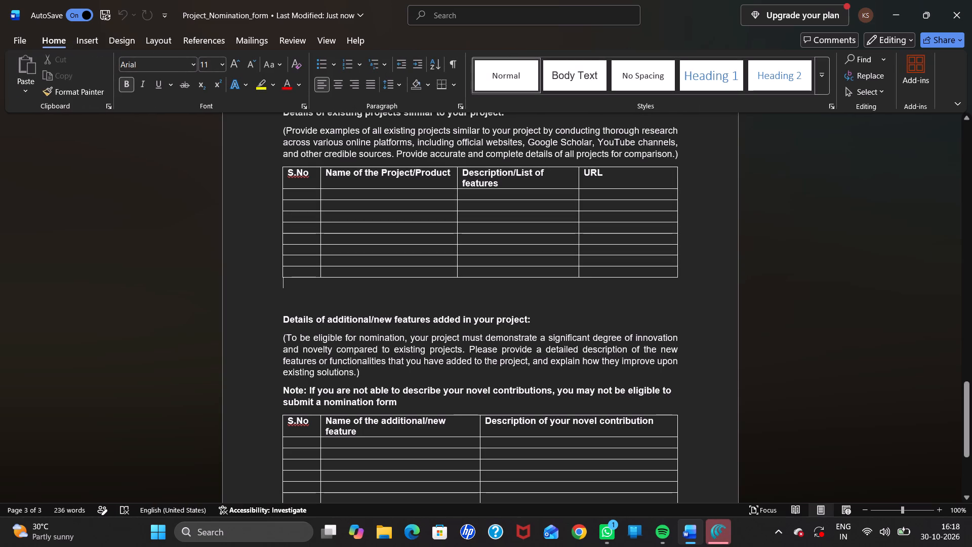
click(677, 278)
drag(684, 283, 709, 307)
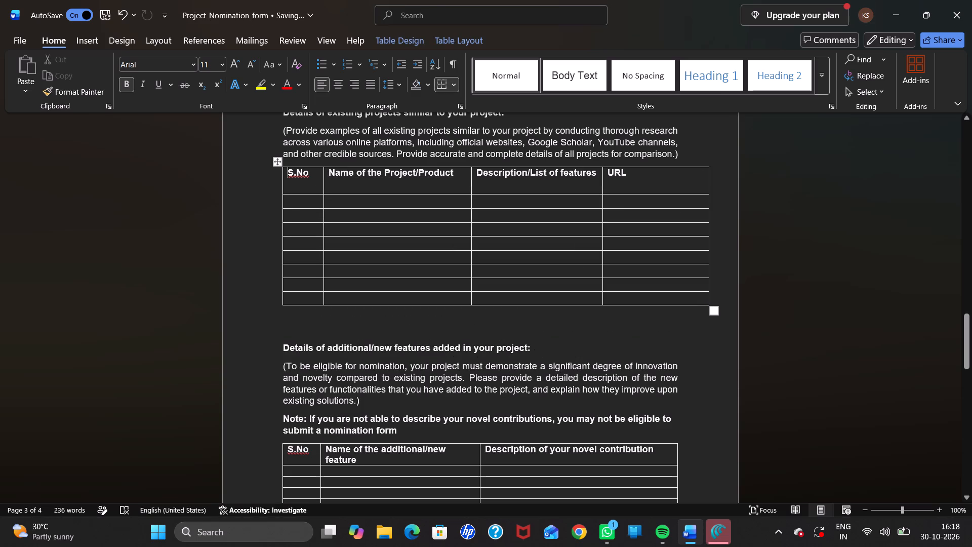
Place the cursor in the first empty S.No cell of the existing similar projects table.
click(278, 162)
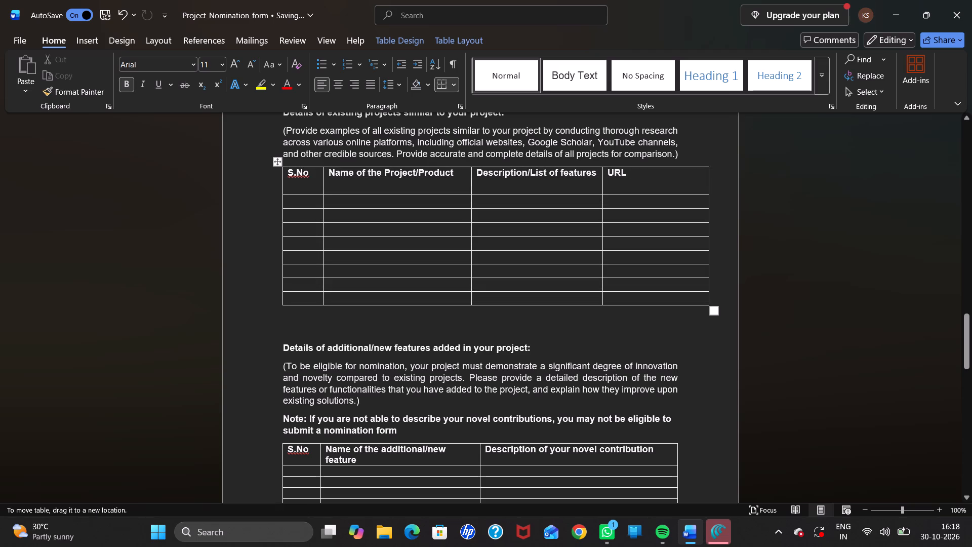
click(252, 211)
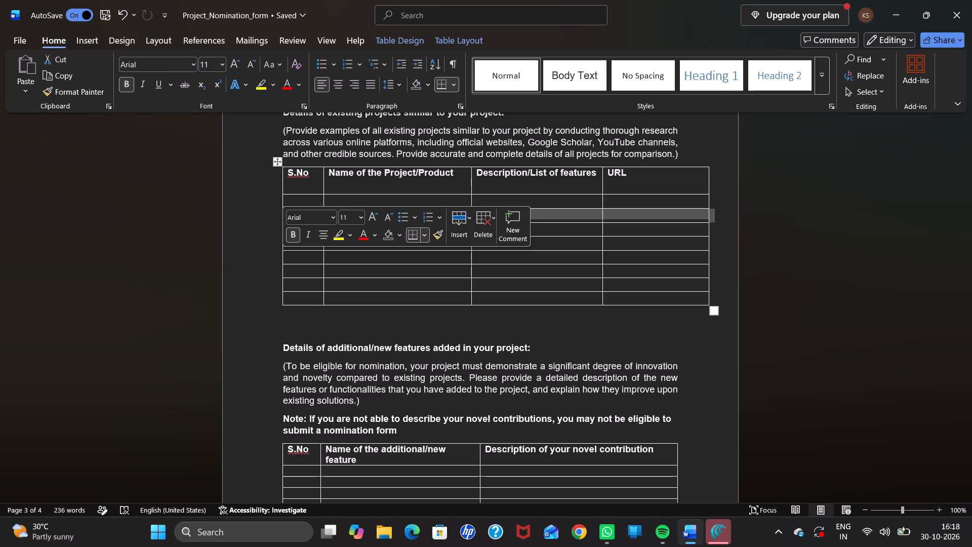
click(307, 196)
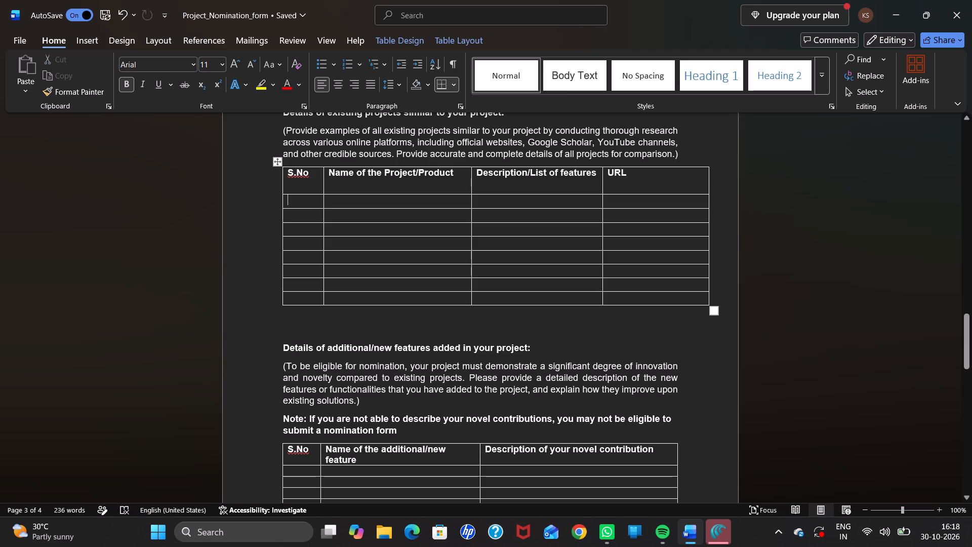
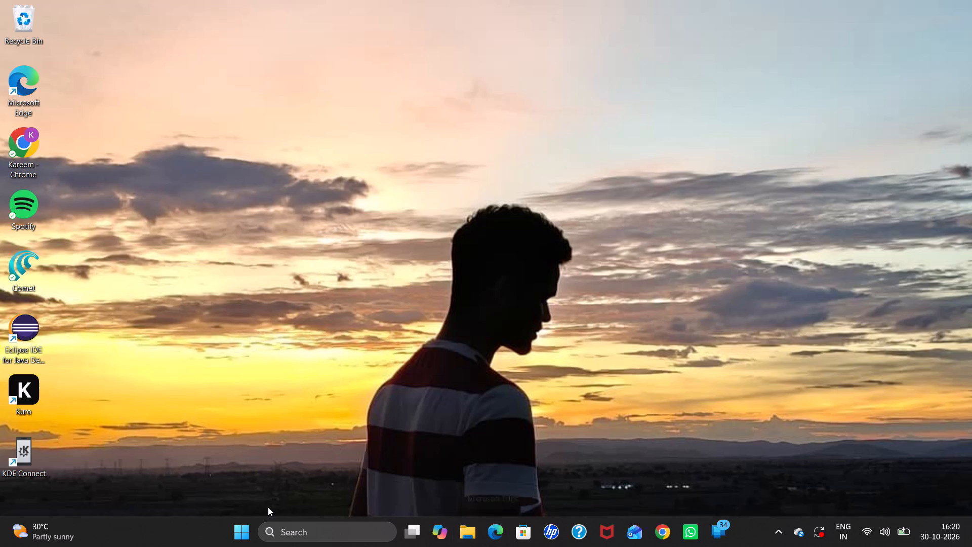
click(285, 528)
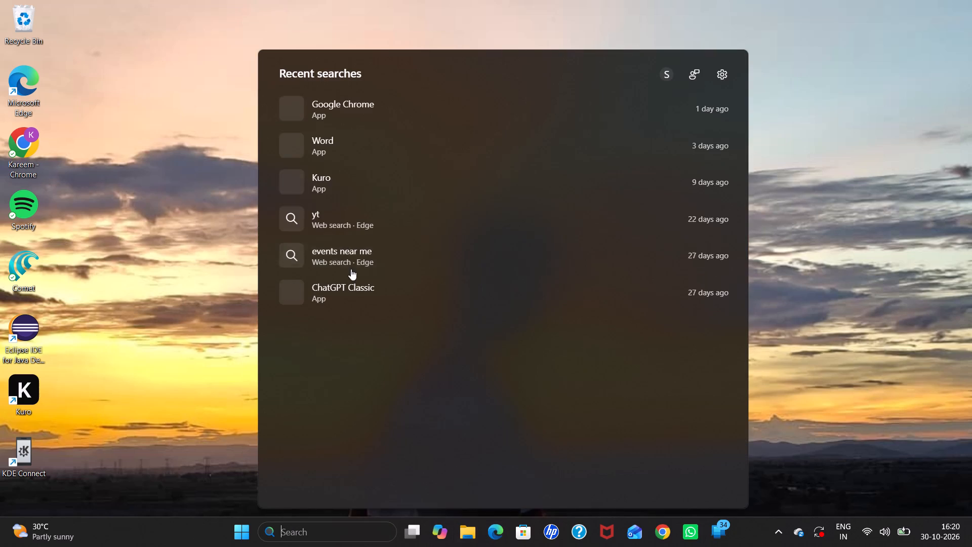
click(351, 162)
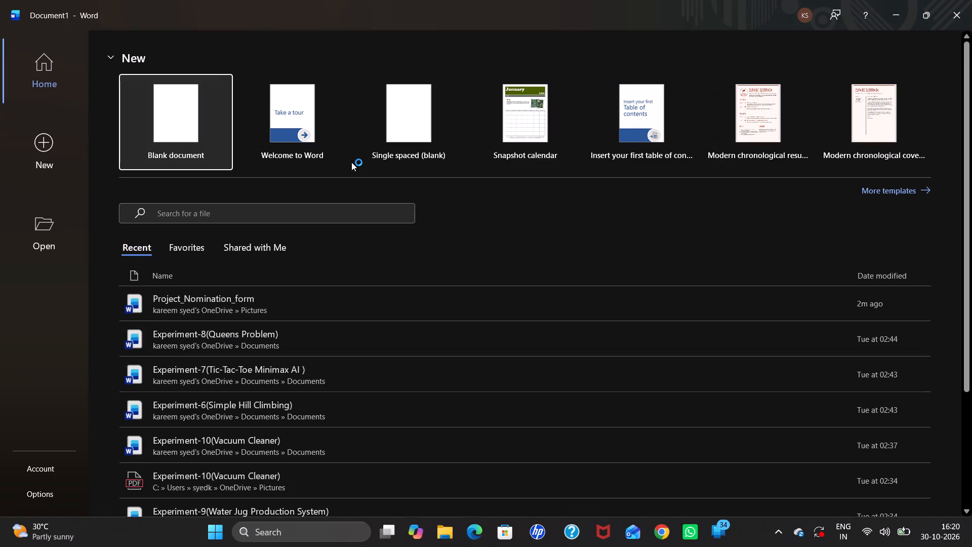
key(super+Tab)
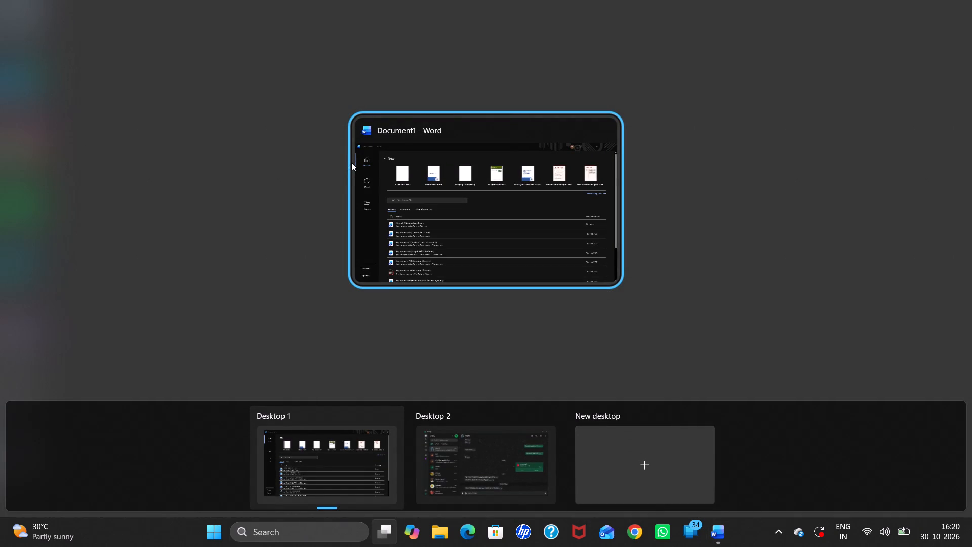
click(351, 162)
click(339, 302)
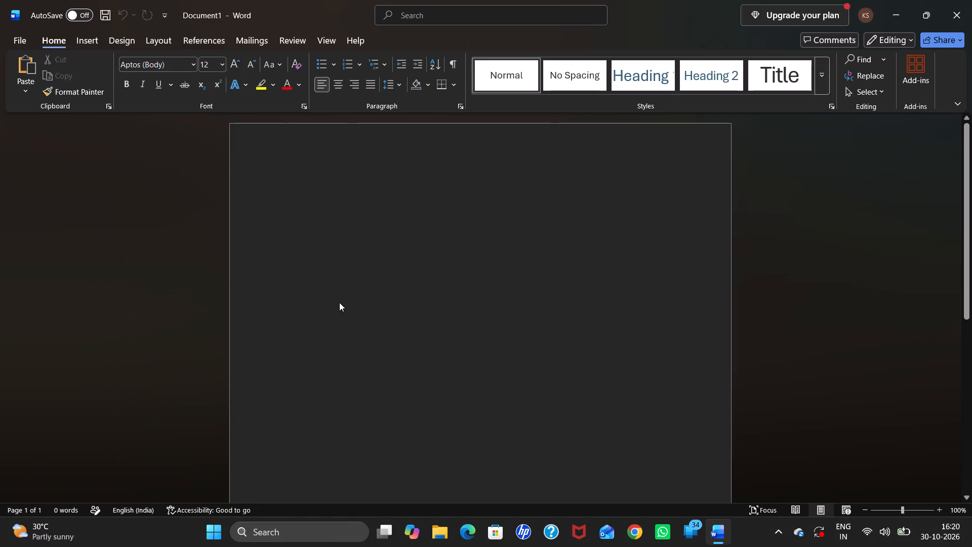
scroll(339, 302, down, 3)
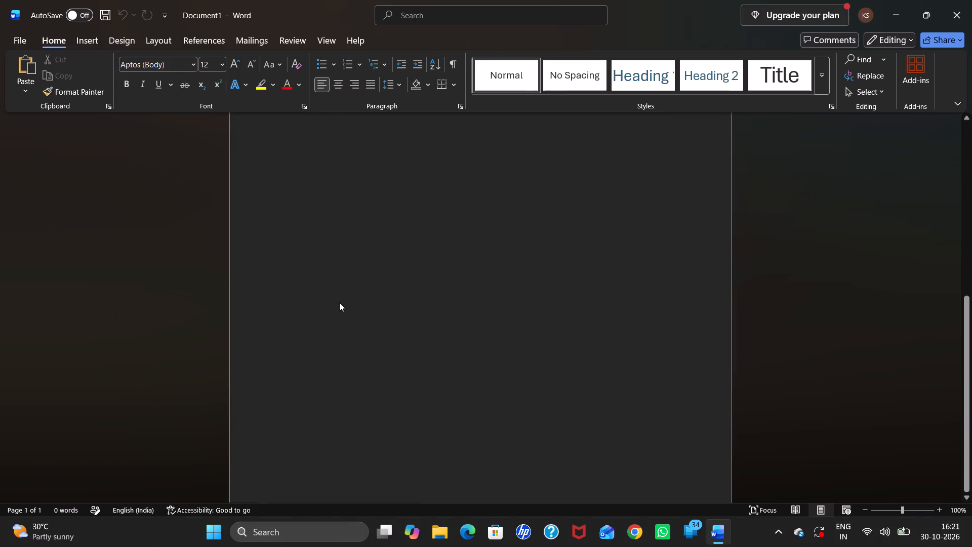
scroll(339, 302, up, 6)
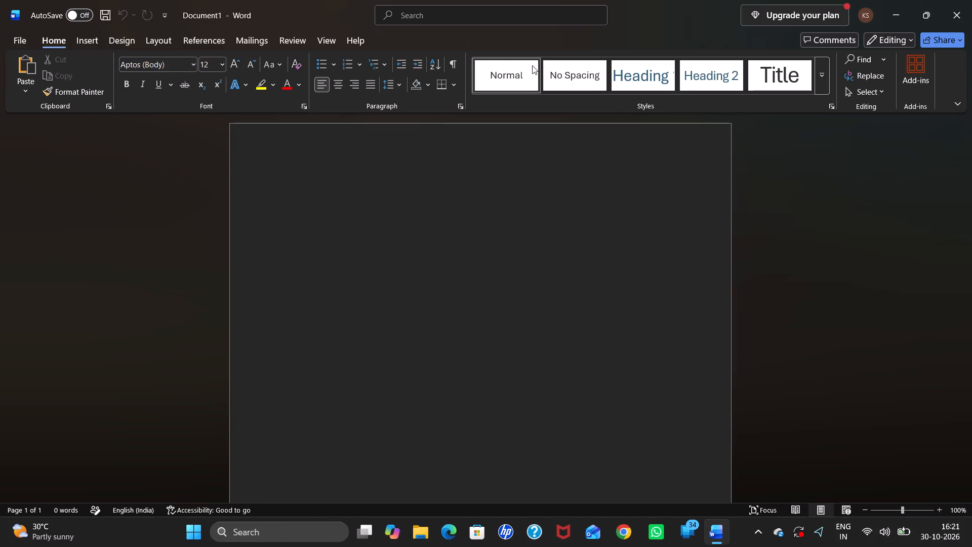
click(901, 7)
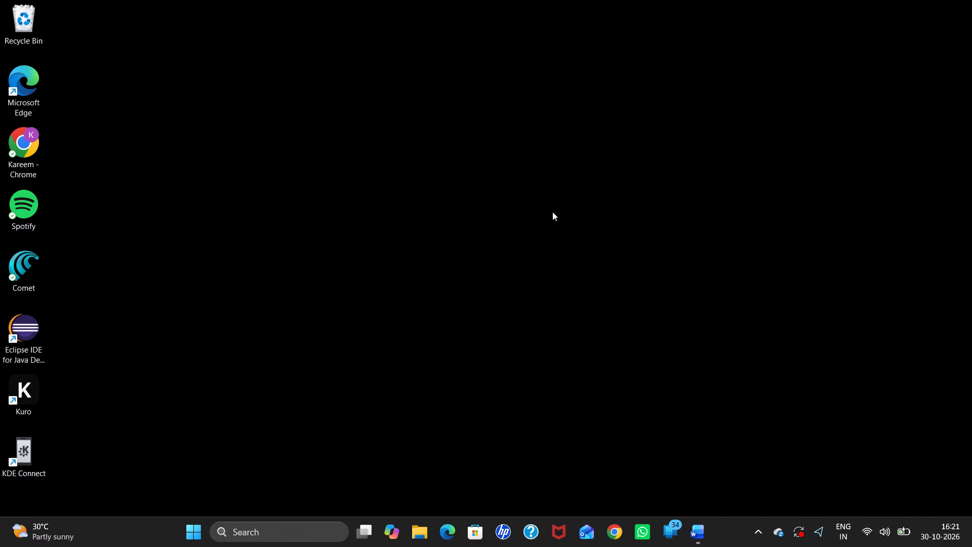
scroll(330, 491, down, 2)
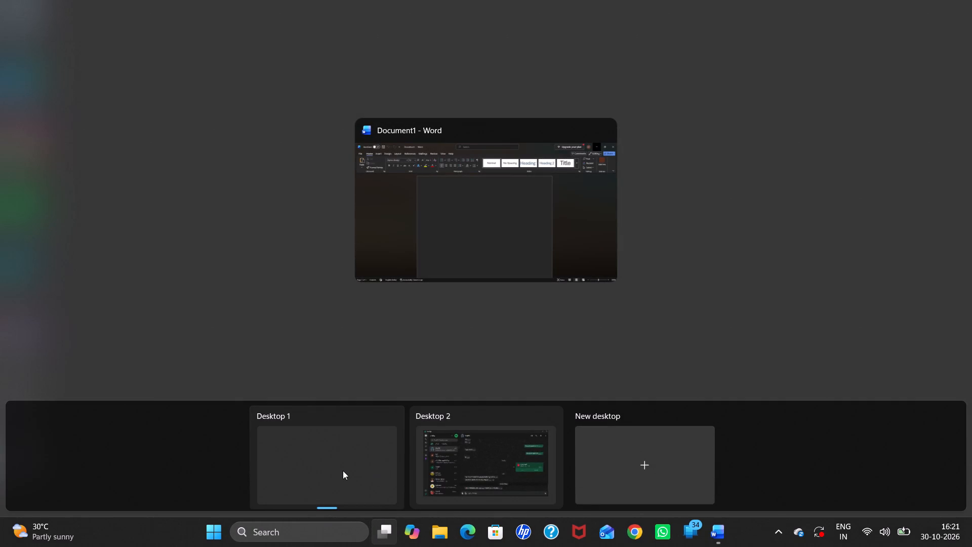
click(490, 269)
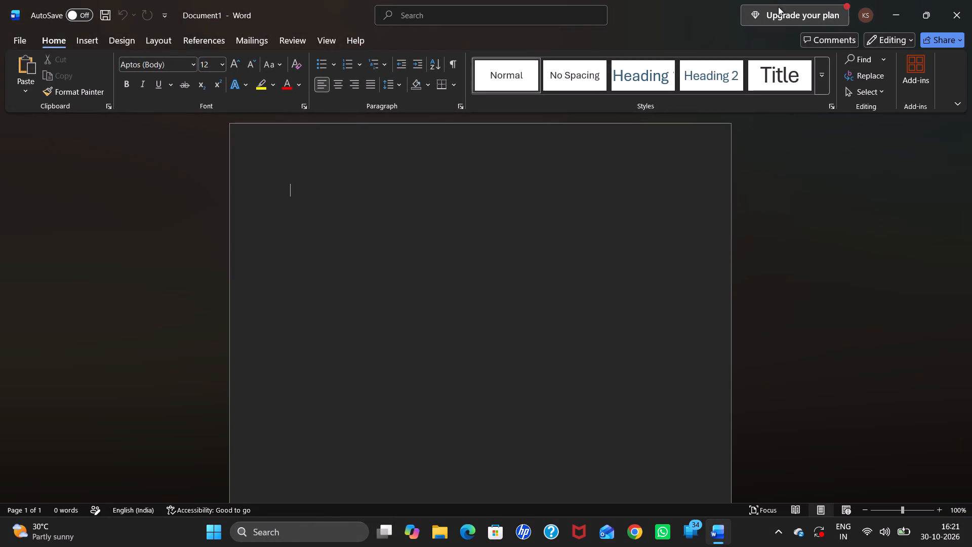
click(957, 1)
Launch Word from the recent searches and open the recent file Project_Nomination_form.
click(344, 525)
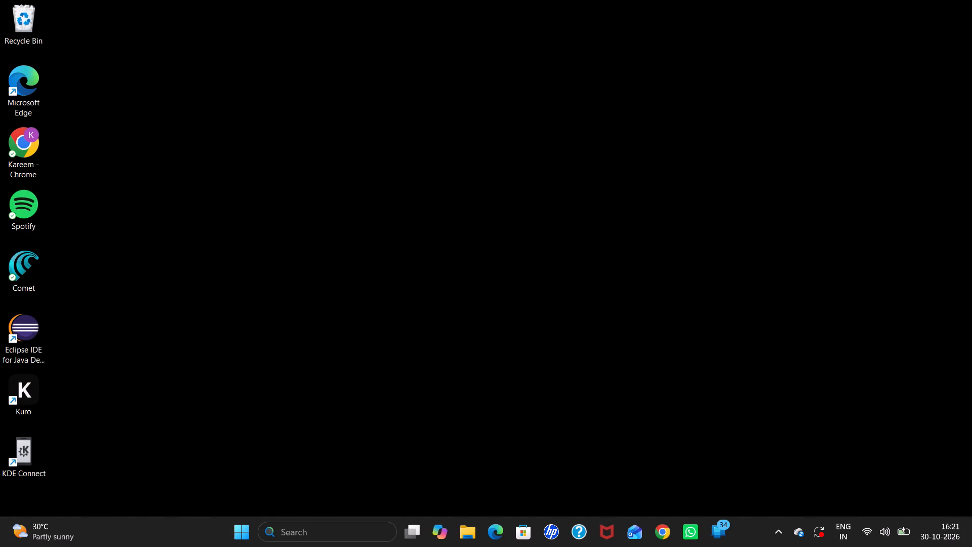
click(367, 128)
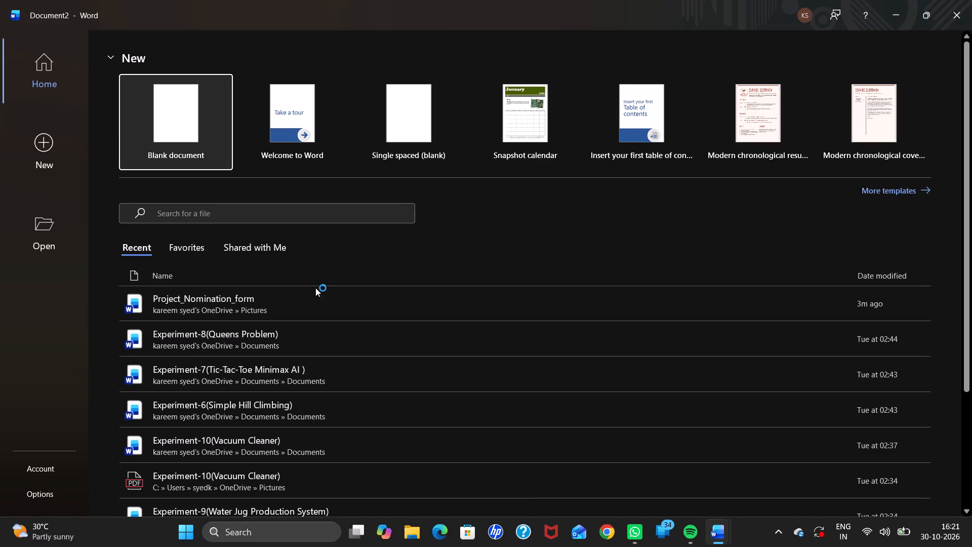
click(313, 308)
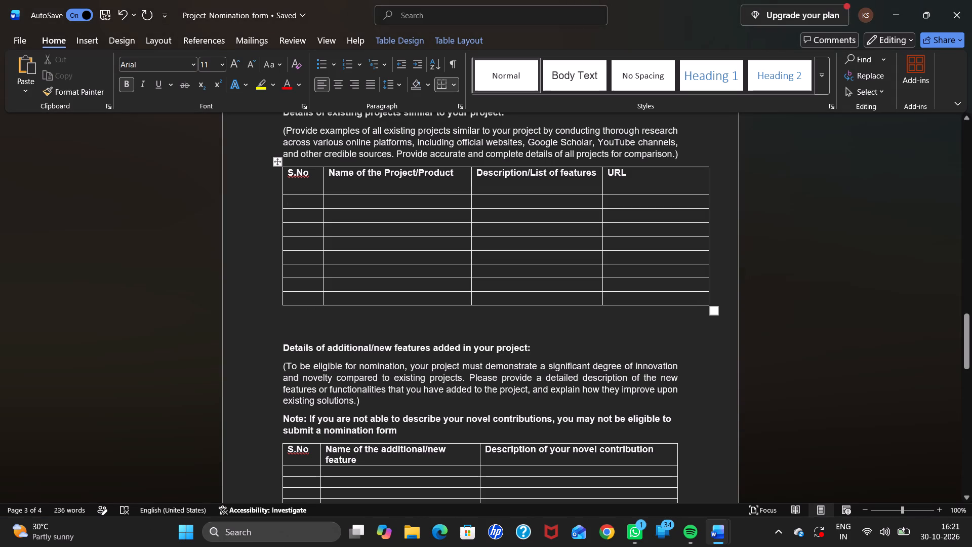
Number the first five rows of the existing similar projects table from 1 to 5 in the S.No column.
key(1)
key(Down)
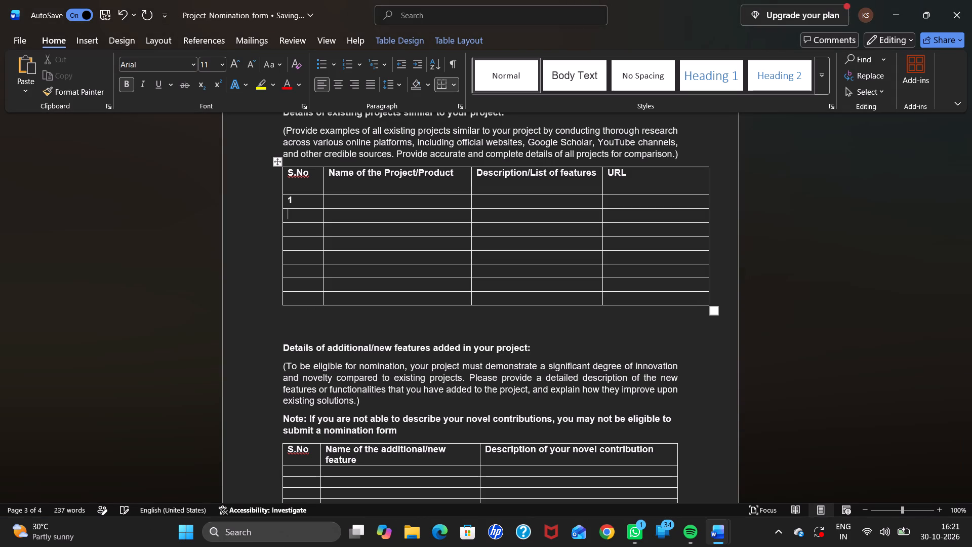
key(2)
key(3)
key(BackSpace)
key(Down)
key(3)
key(Down)
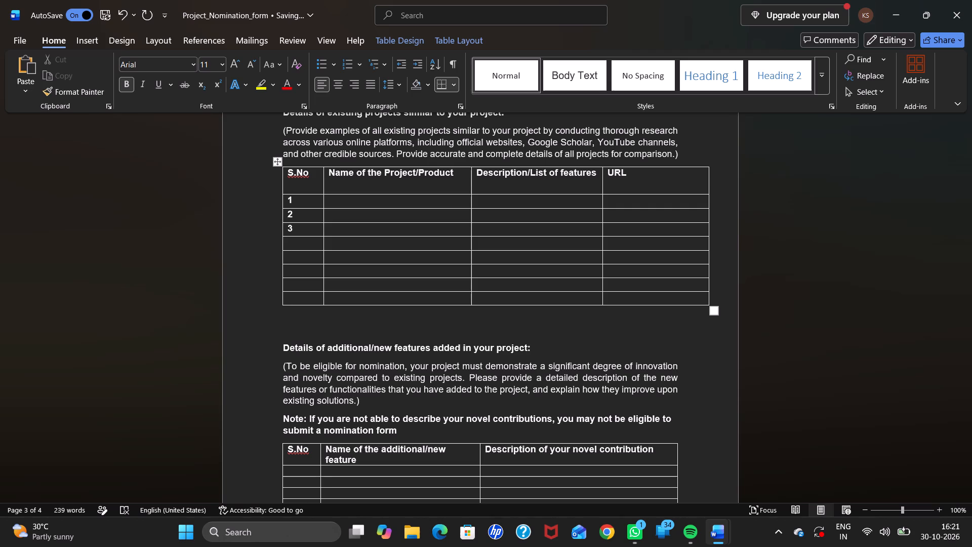
key(4)
key(Down)
key(5)
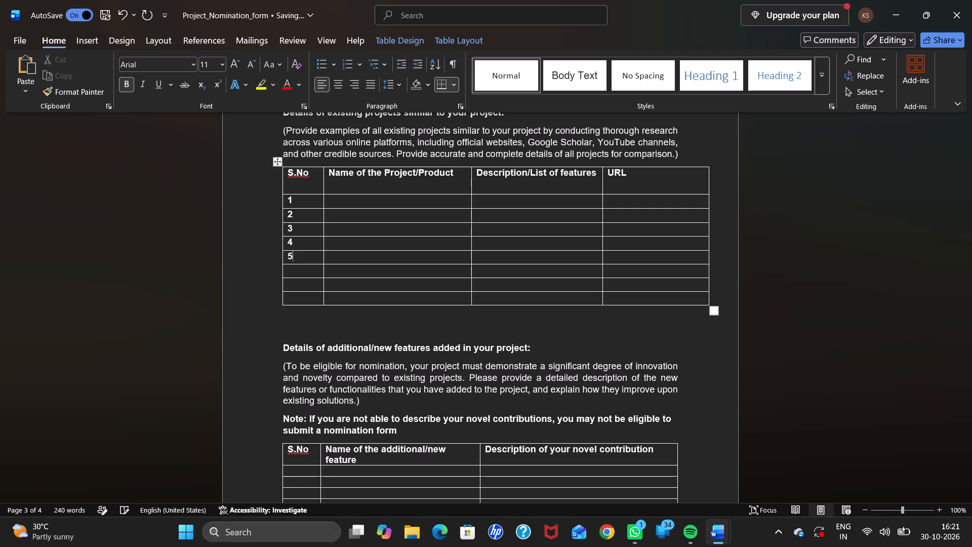
Paste the copied name "RFID-Based Security/Access Control System" as the project name in row 1 of the existing similar projects table.
click(418, 200)
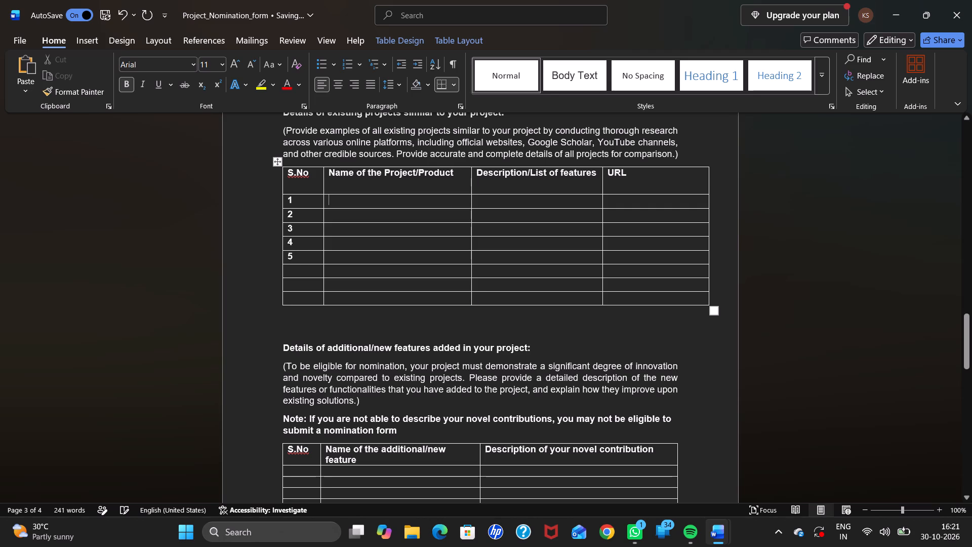
key(ctrl+v)
Place the cursor in the Name of the Project/Product column below the first project's entry.
click(411, 229)
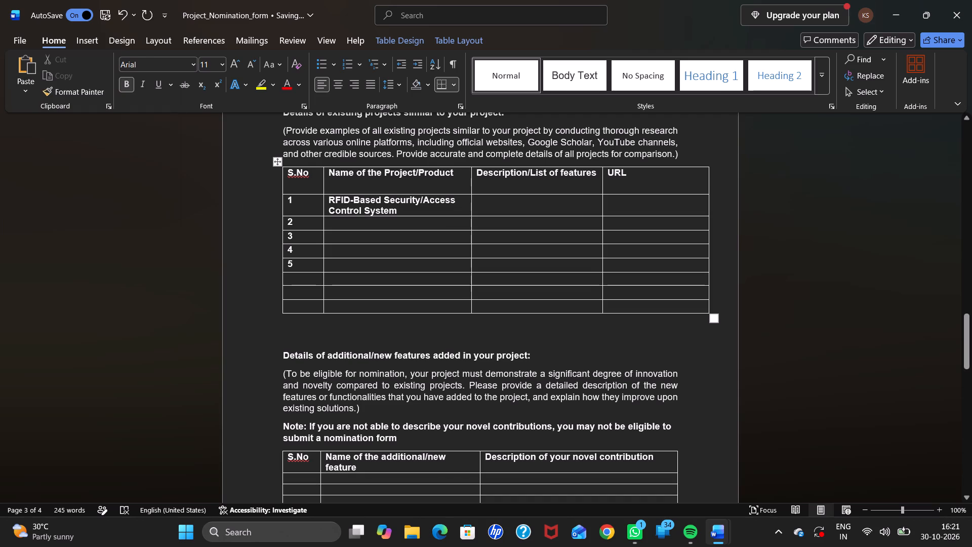
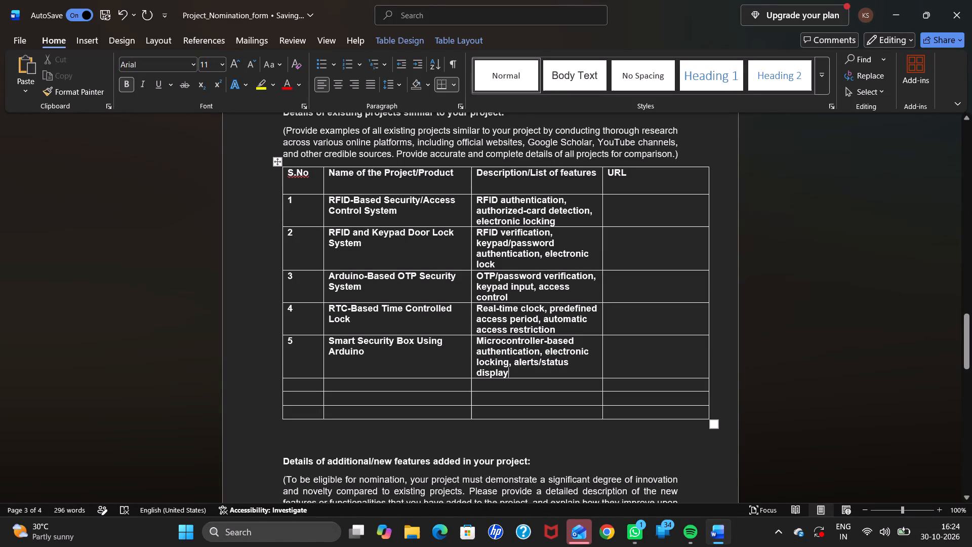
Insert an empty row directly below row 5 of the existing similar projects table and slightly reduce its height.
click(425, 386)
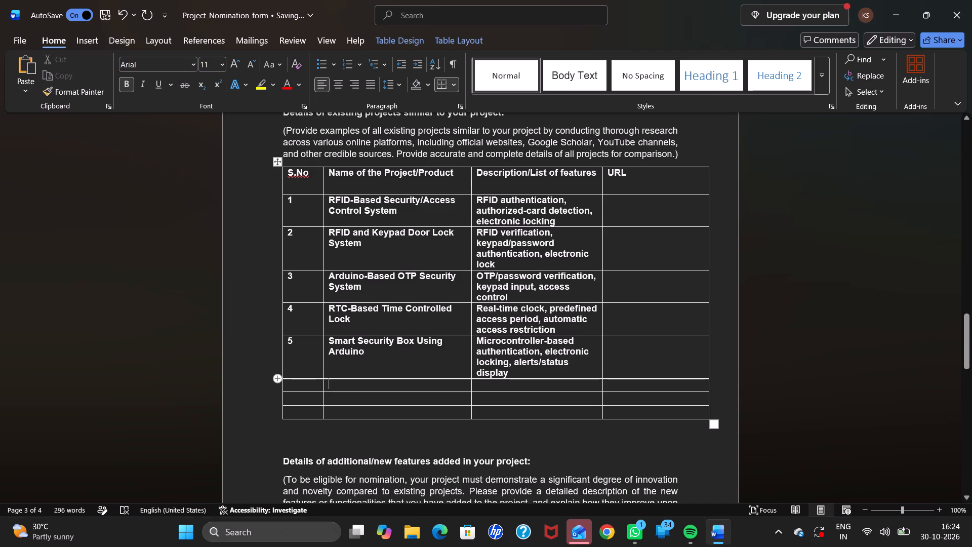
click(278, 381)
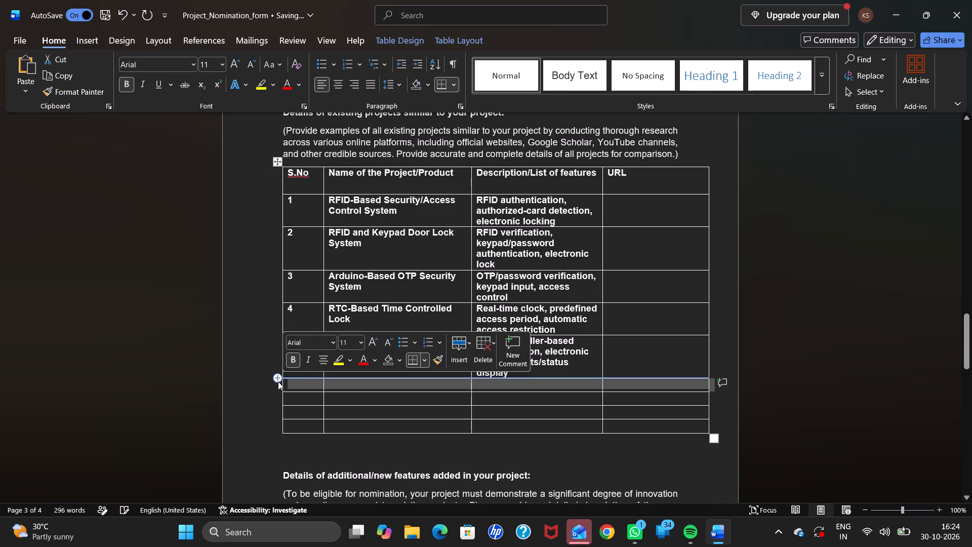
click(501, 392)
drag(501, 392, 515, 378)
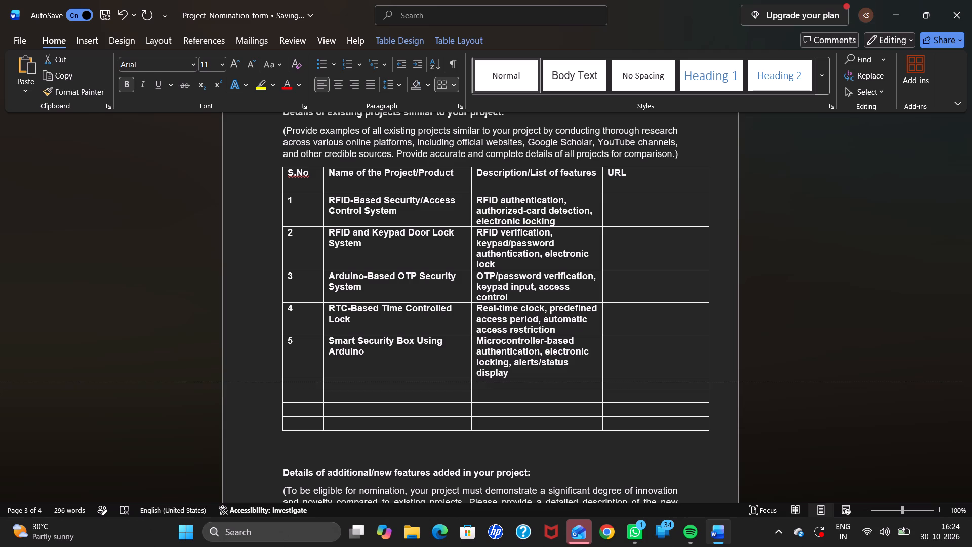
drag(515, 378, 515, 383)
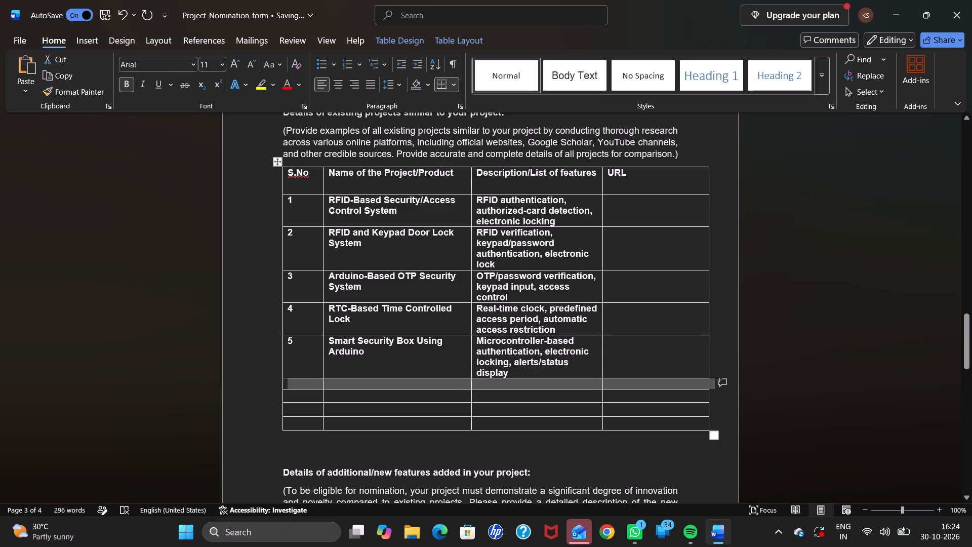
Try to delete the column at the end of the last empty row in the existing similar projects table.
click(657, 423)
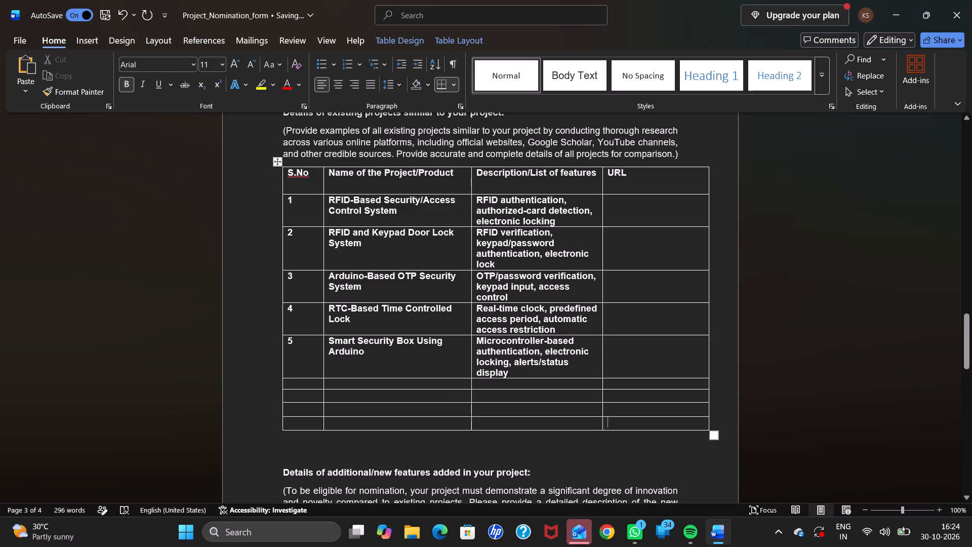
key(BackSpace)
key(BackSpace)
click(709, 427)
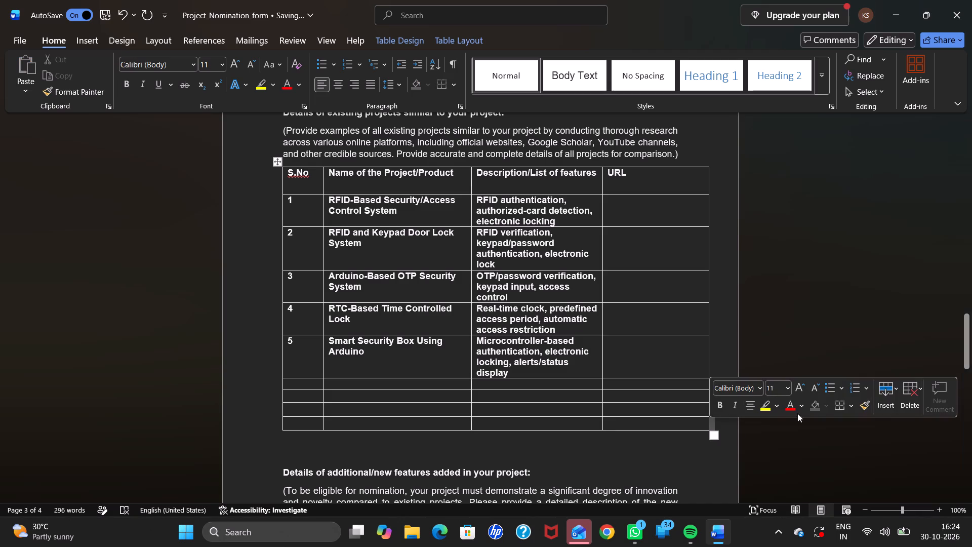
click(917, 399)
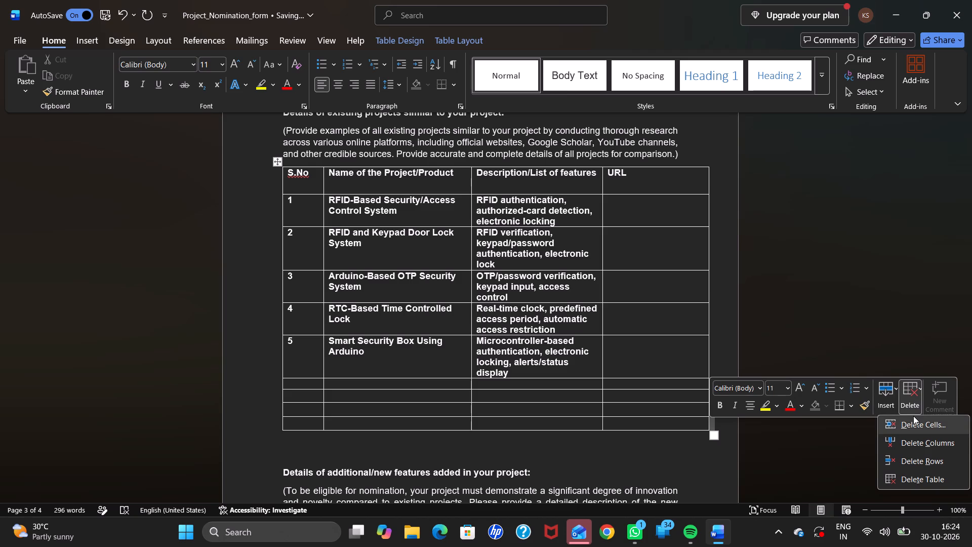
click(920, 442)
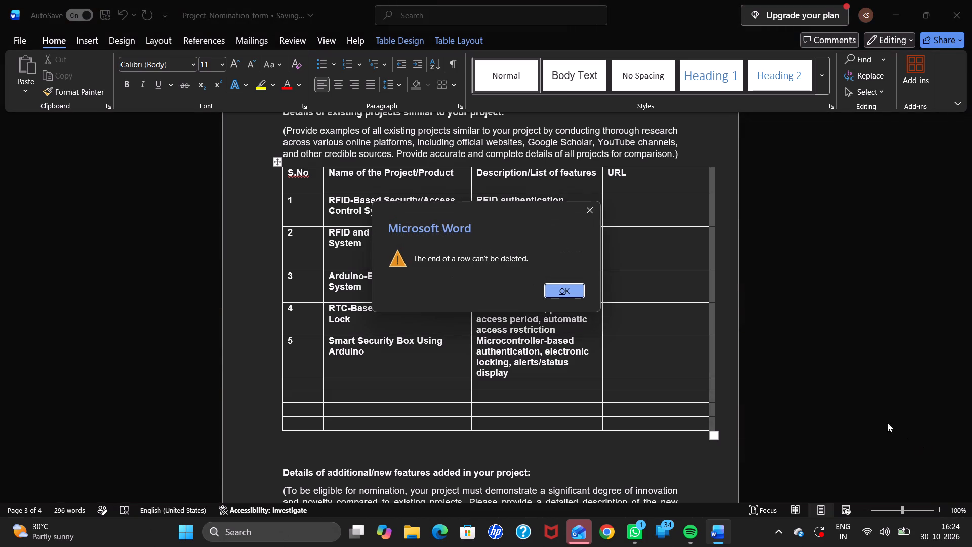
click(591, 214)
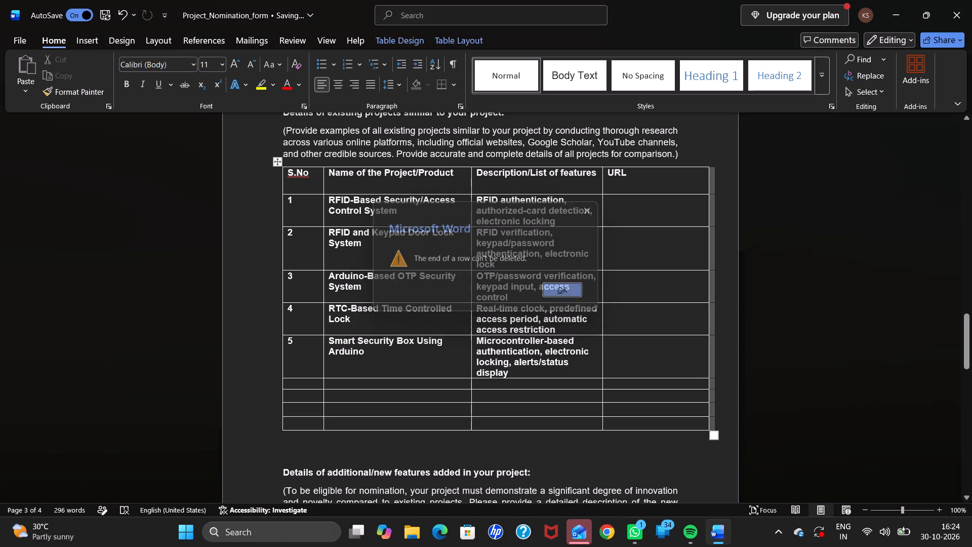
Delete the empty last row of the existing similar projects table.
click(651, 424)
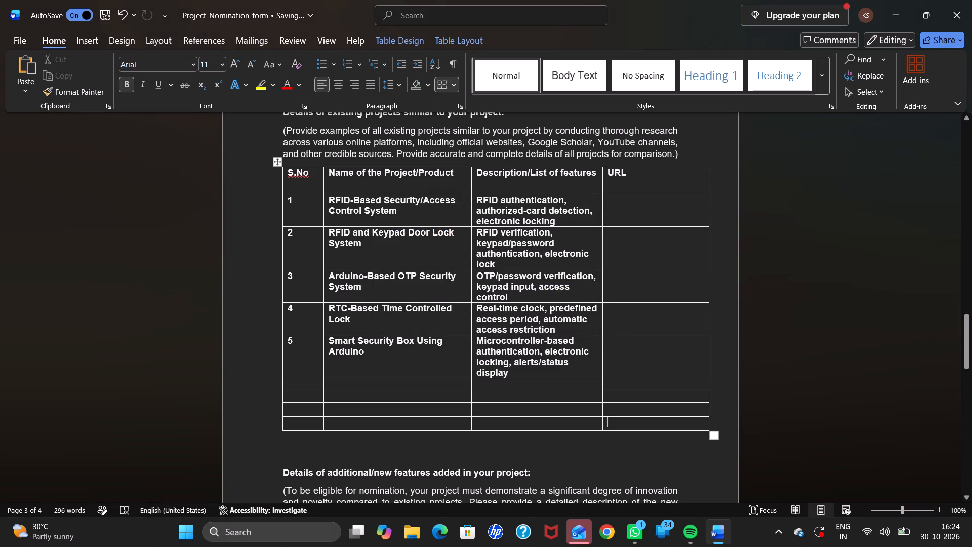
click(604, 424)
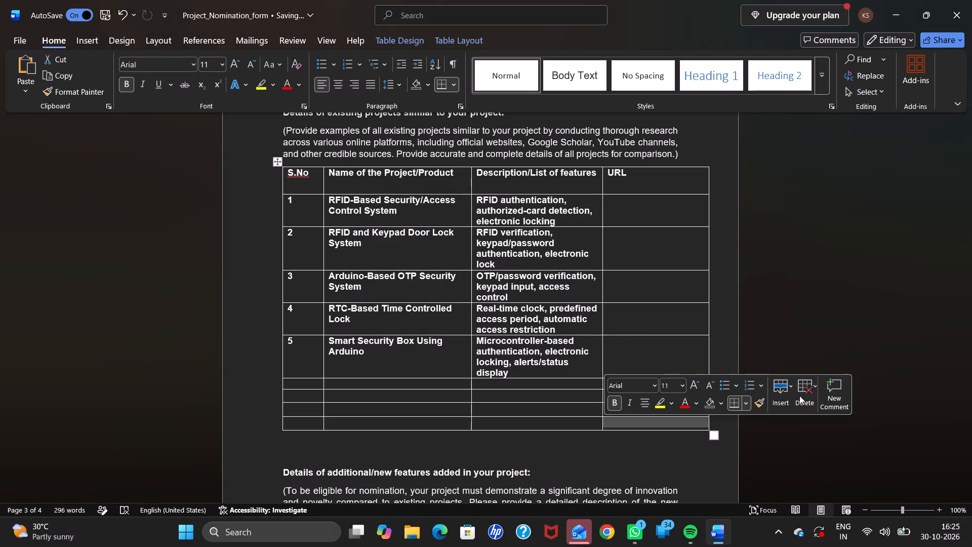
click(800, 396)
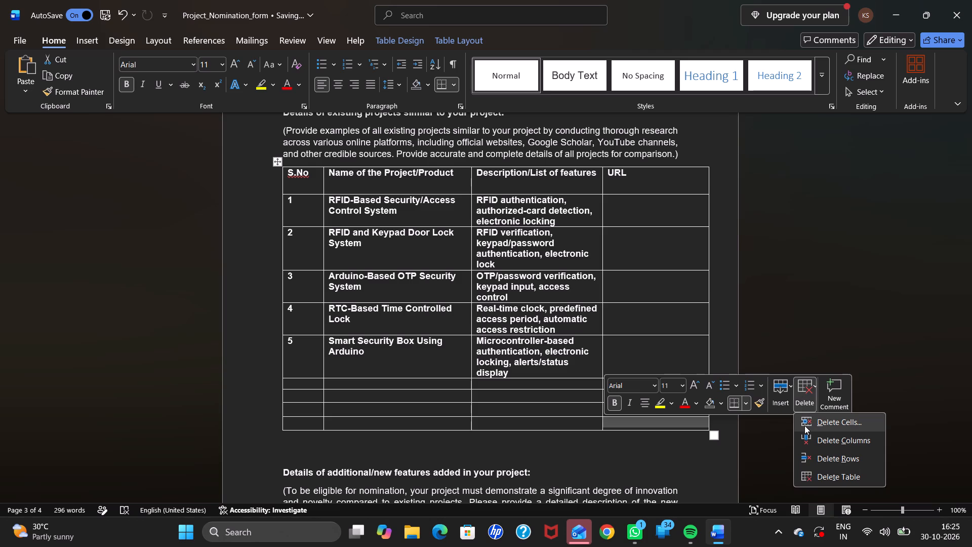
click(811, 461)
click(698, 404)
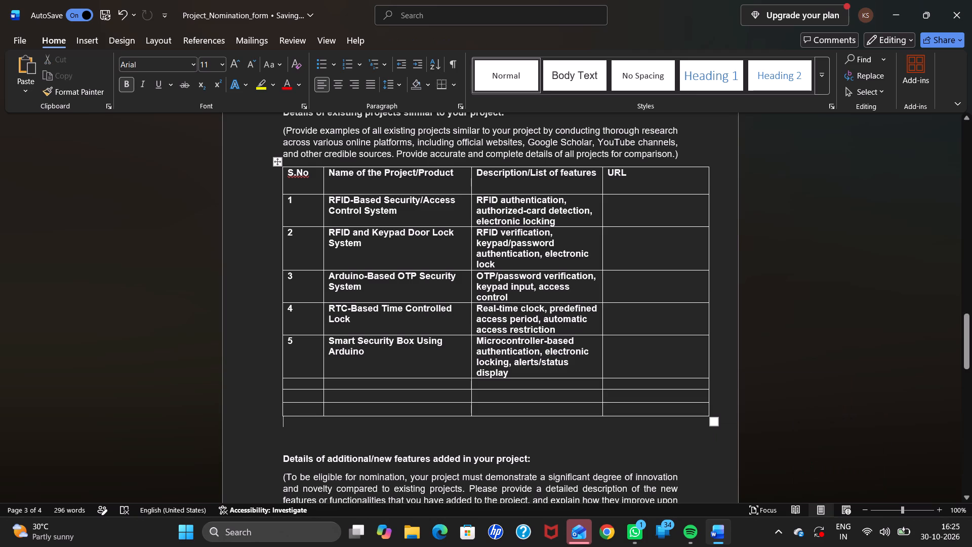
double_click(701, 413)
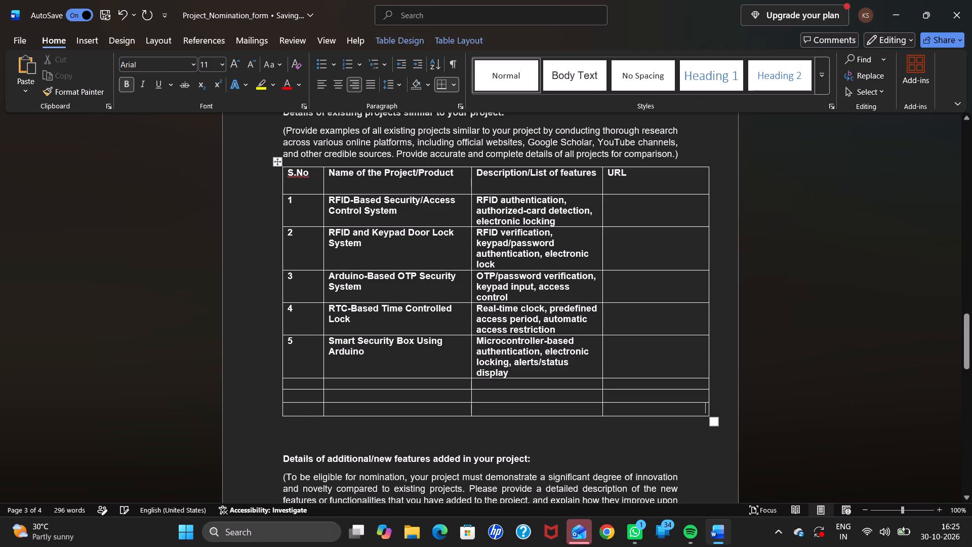
Number the first seven rows of the additional/new features table from 1 to 7 in the S.No column.
scroll(628, 445, down, 1)
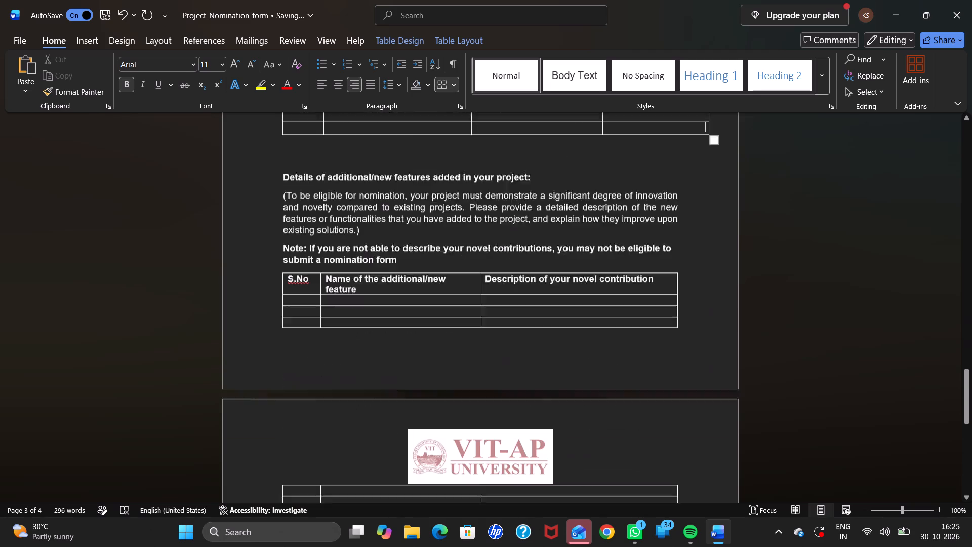
scroll(628, 445, down, 1)
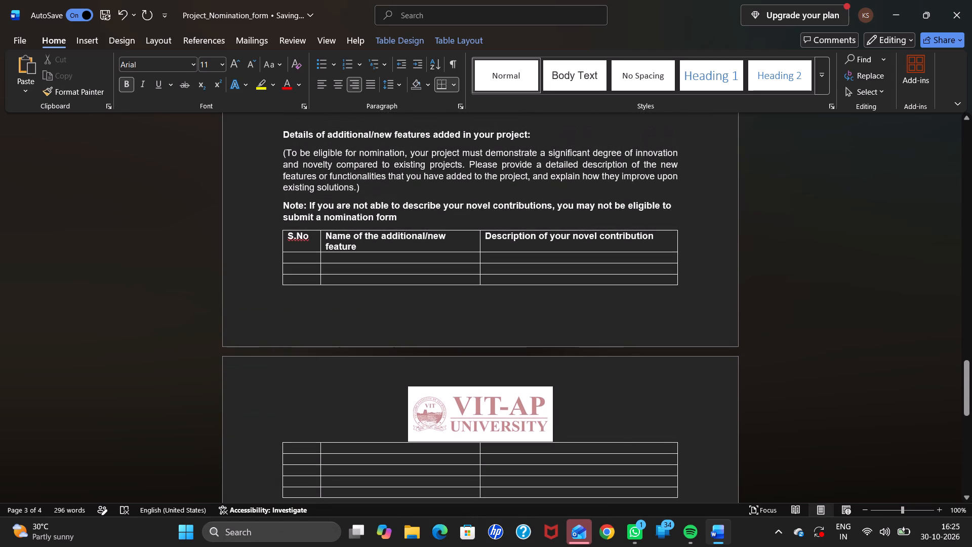
click(297, 254)
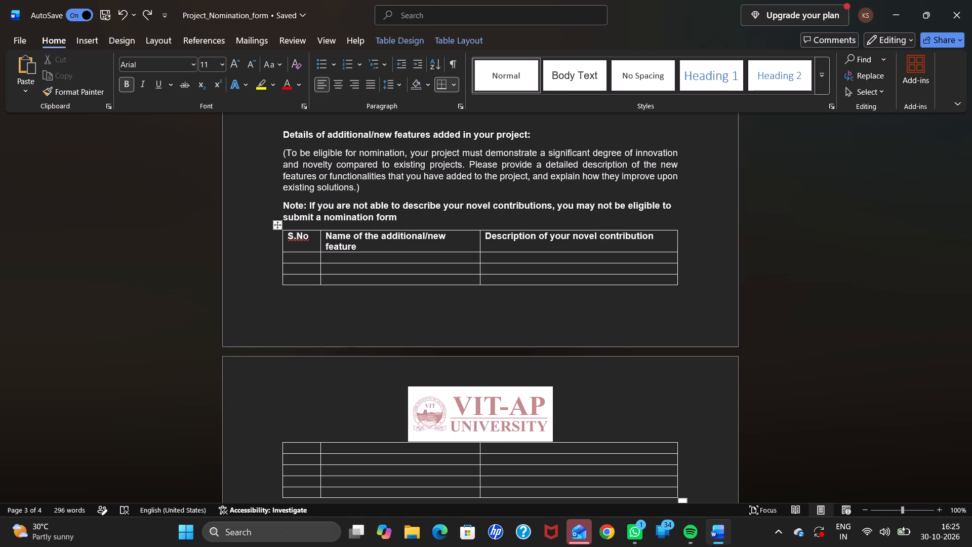
key(1)
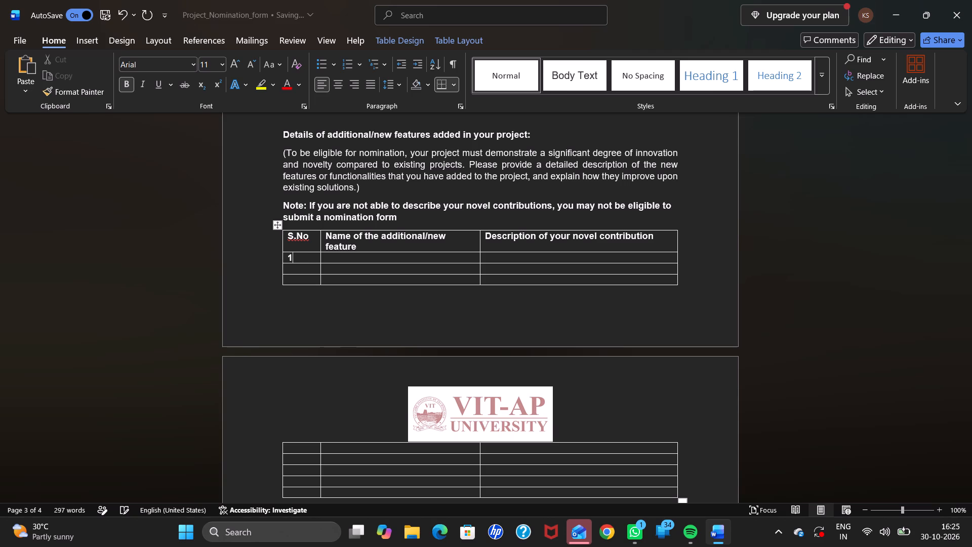
click(303, 266)
key(2)
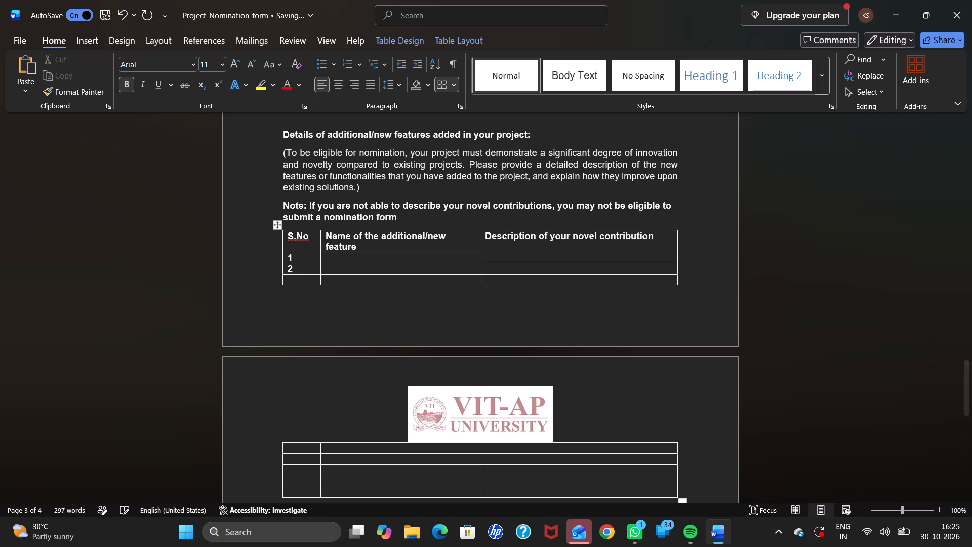
click(303, 279)
key(3)
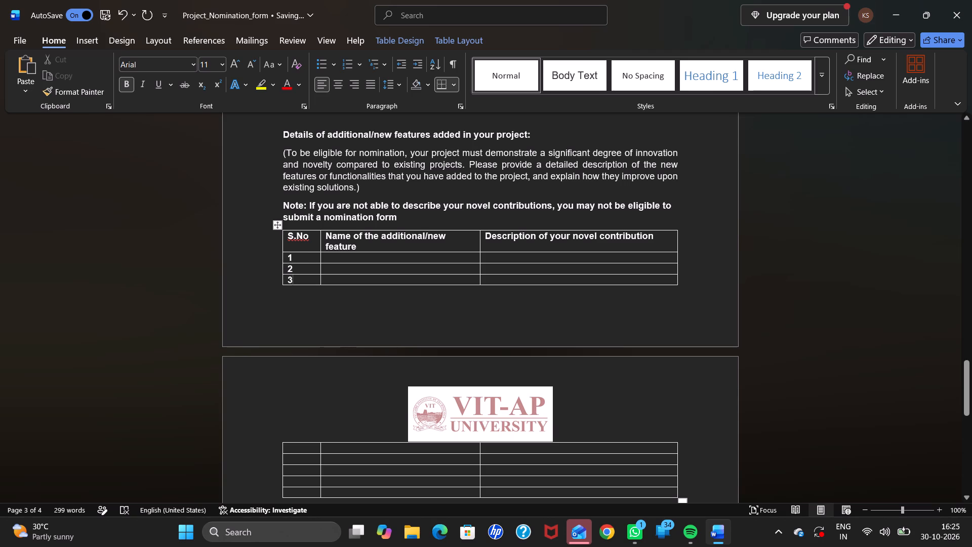
click(305, 450)
key(4)
key(Down)
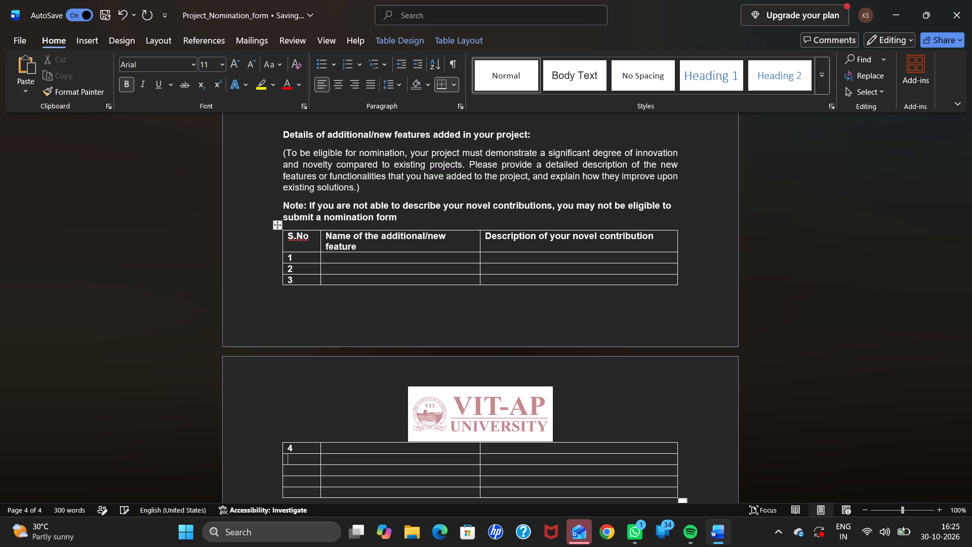
key(5)
key(Down)
key(6)
key(Up)
key(Down)
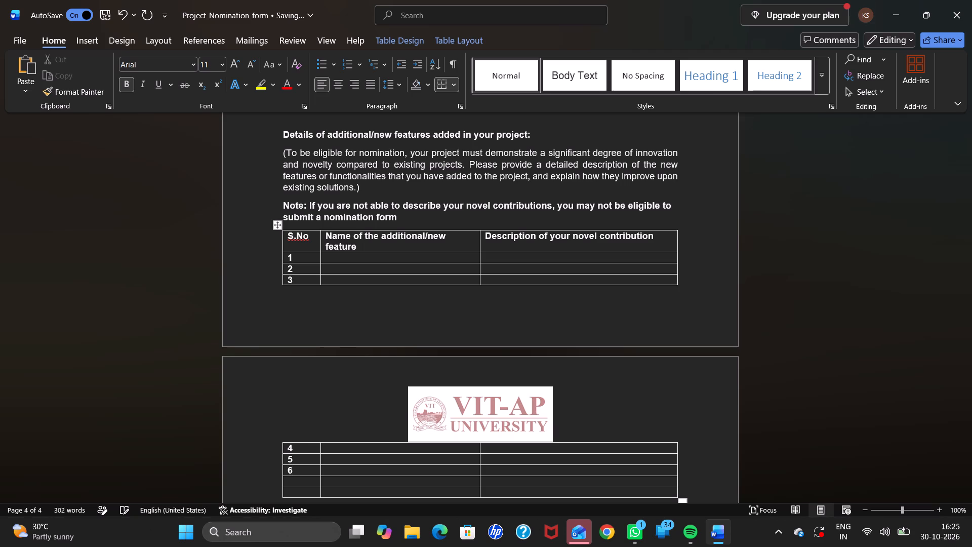
key(Down)
key(7)
Place the cursor in row 1 of the Name of the additional/new feature column.
click(431, 261)
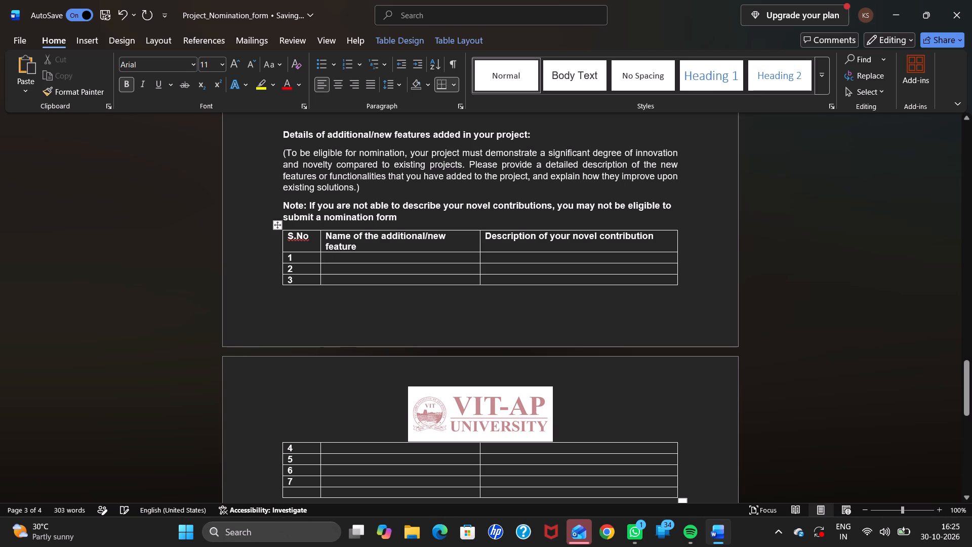
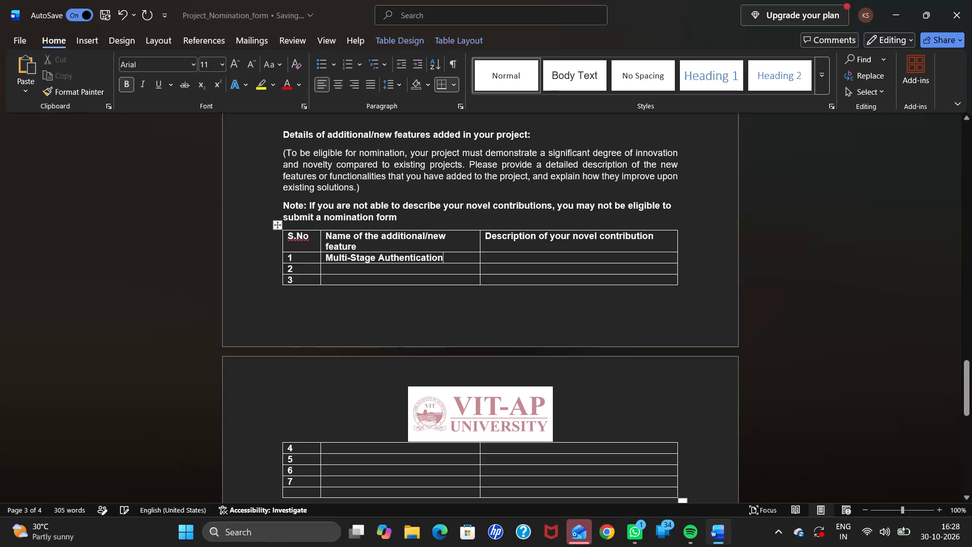
Place the cursor in row 2 of the Name of the additional/new feature column.
click(452, 271)
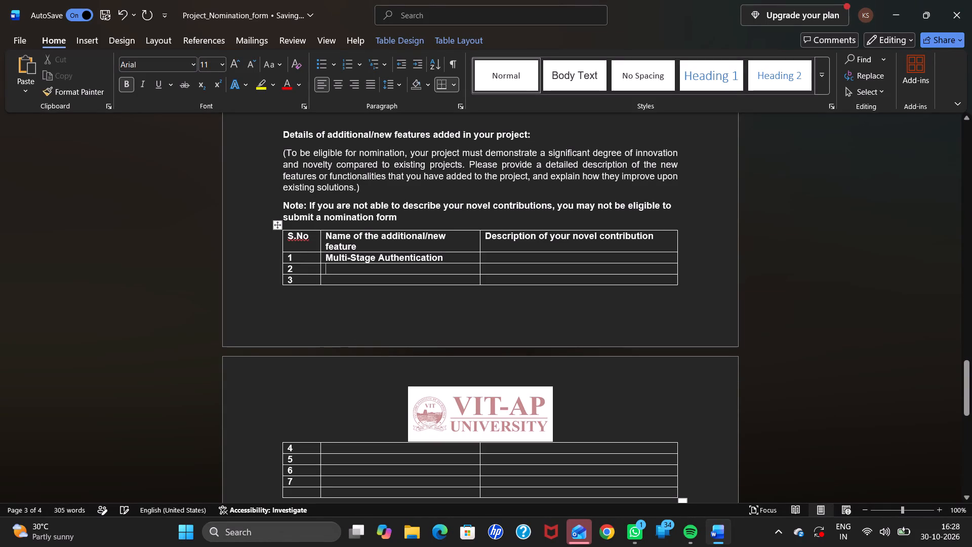
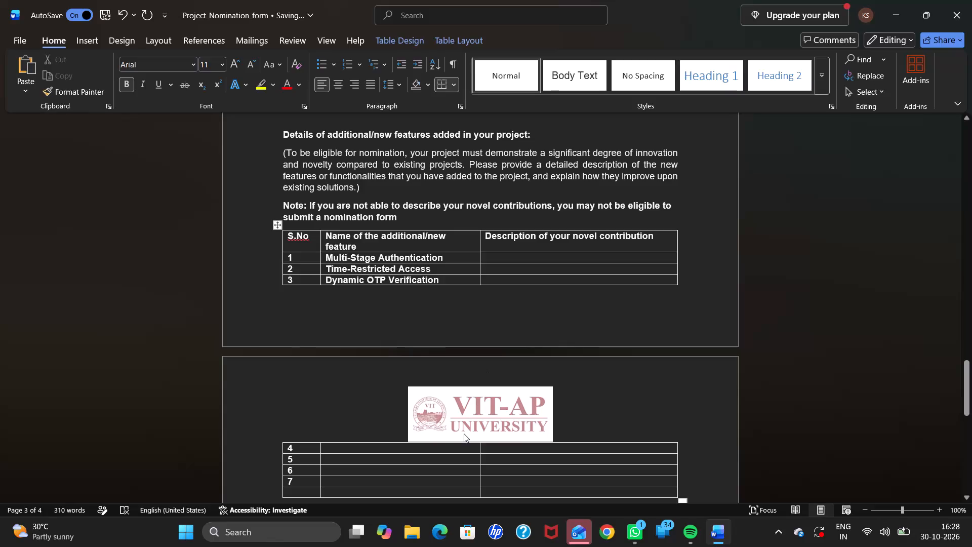
Place the cursor in row 4 of the Name of the additional/new feature column.
click(441, 449)
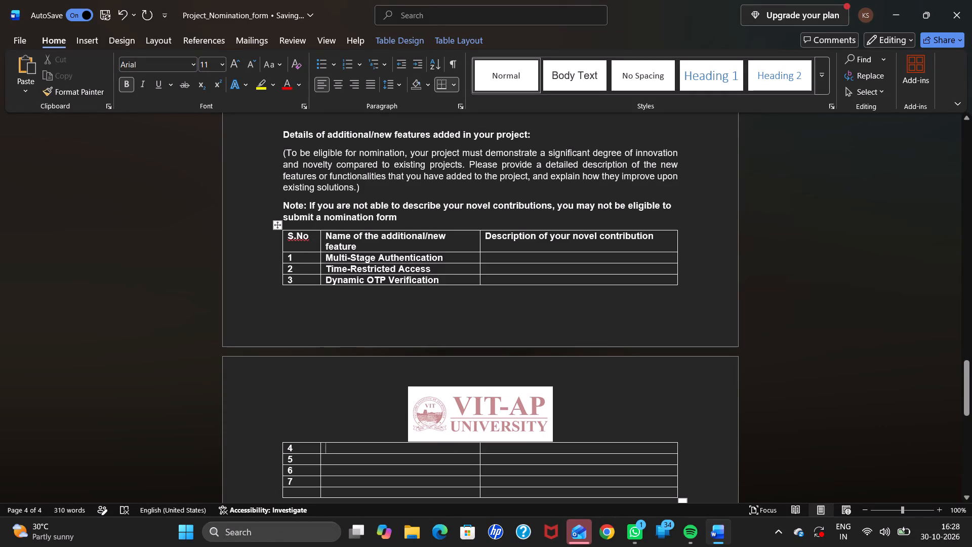
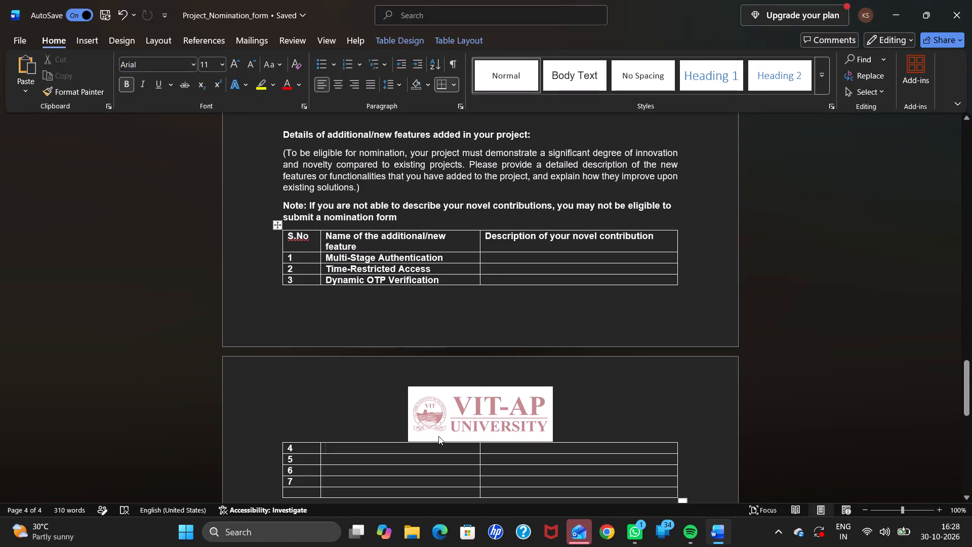
Paste "Automatic Locking Mechanism" as the feature name in row 4 of the additional/new features table.
key(ctrl+v)
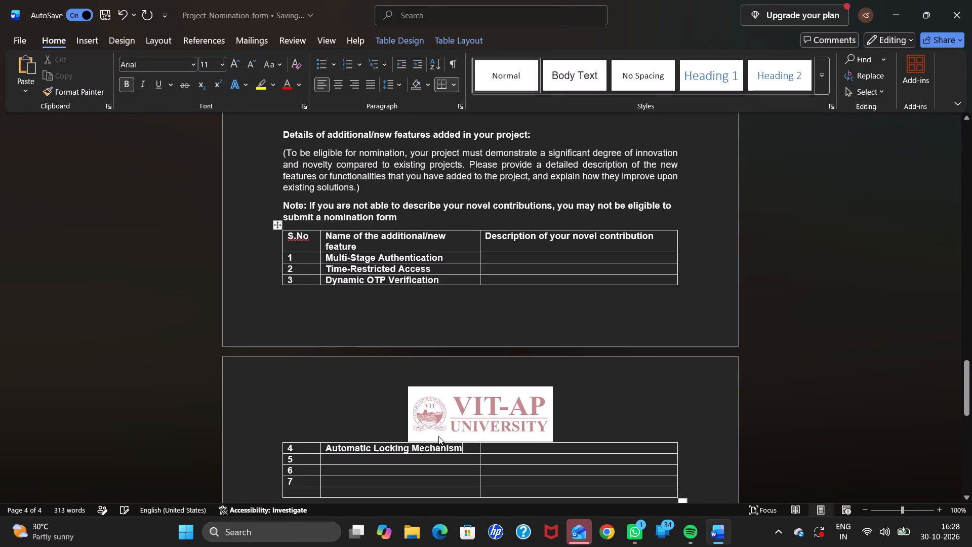
Place the cursor in row 5 of the Name of the additional/new feature column.
click(447, 465)
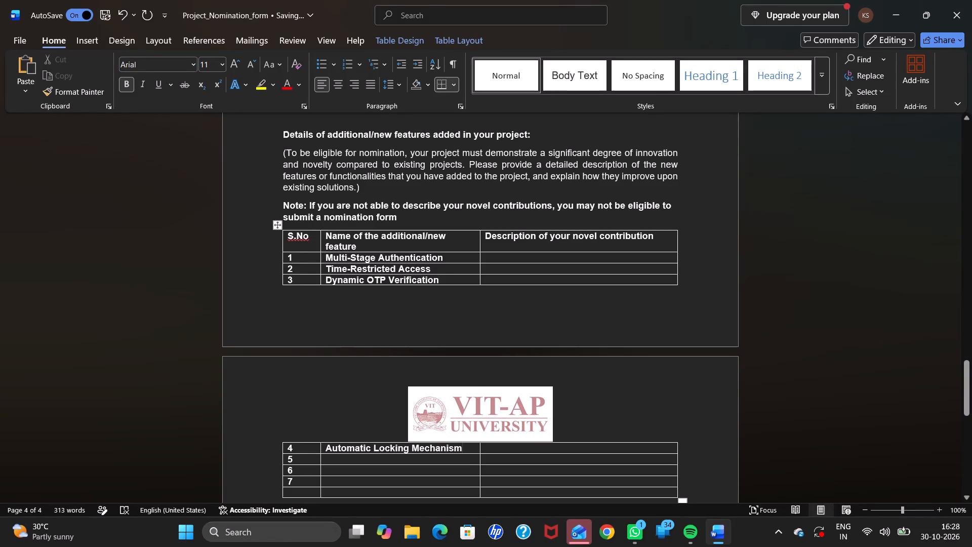
click(457, 459)
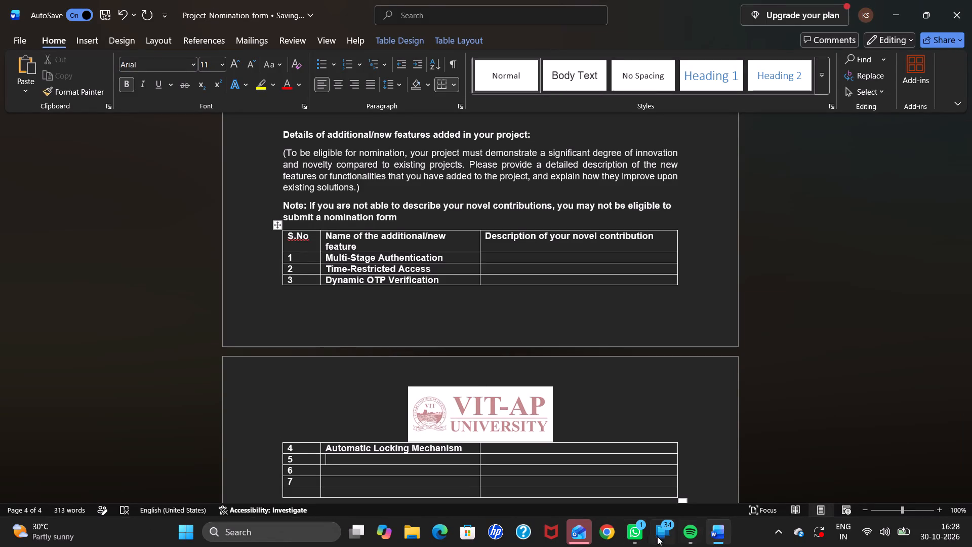
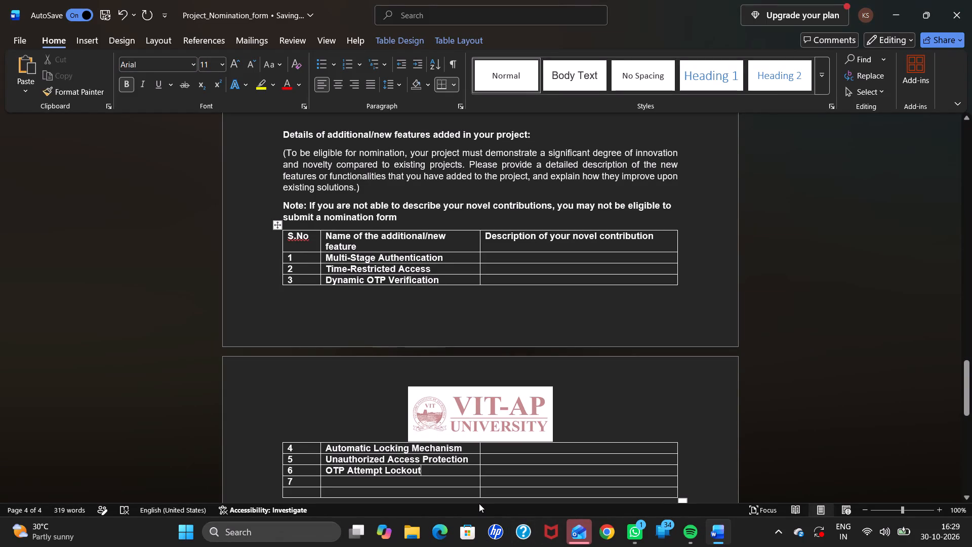
Place the cursor in row 7 of the Name of the additional/new feature column.
key(Down)
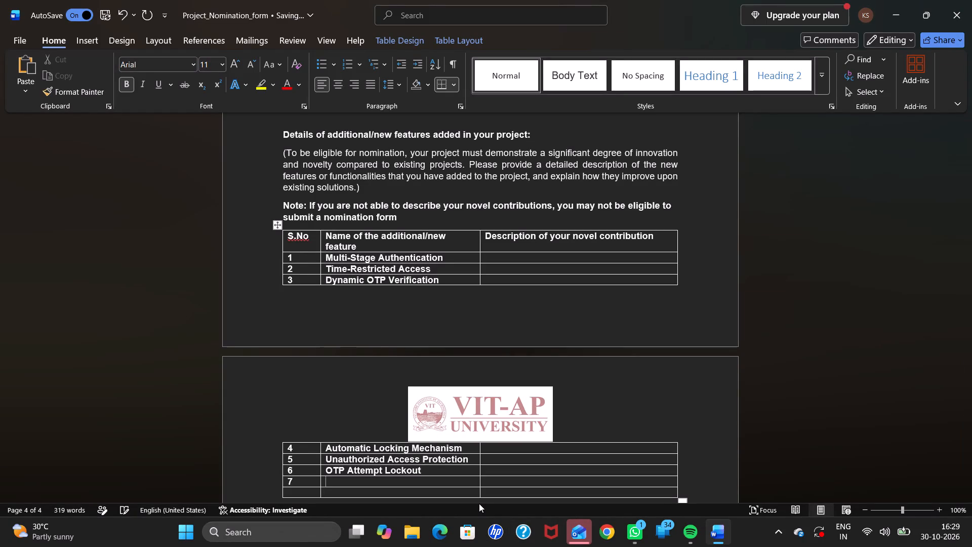
Reorder the pinned apps on the taskbar so WhatsApp sits directly before Spotify.
drag(627, 535, 646, 478)
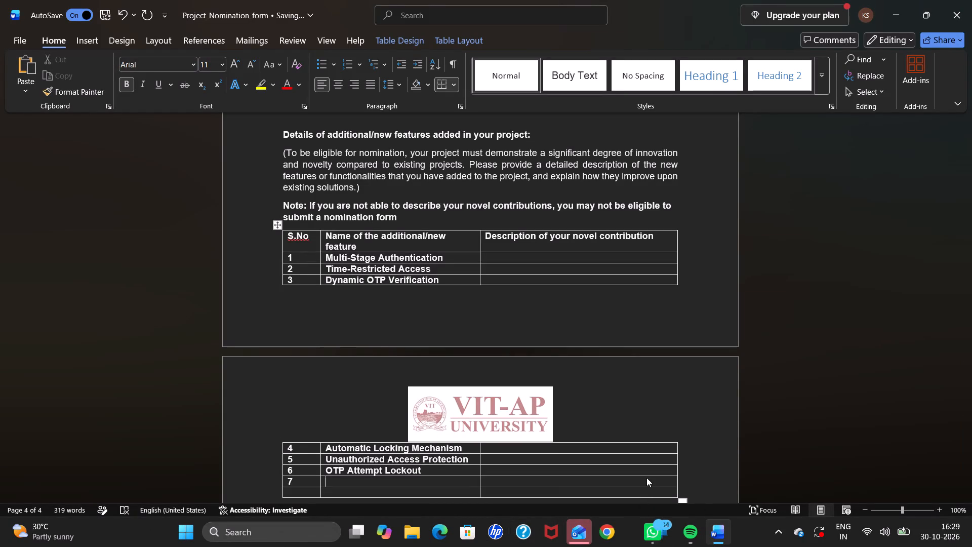
drag(646, 478, 661, 527)
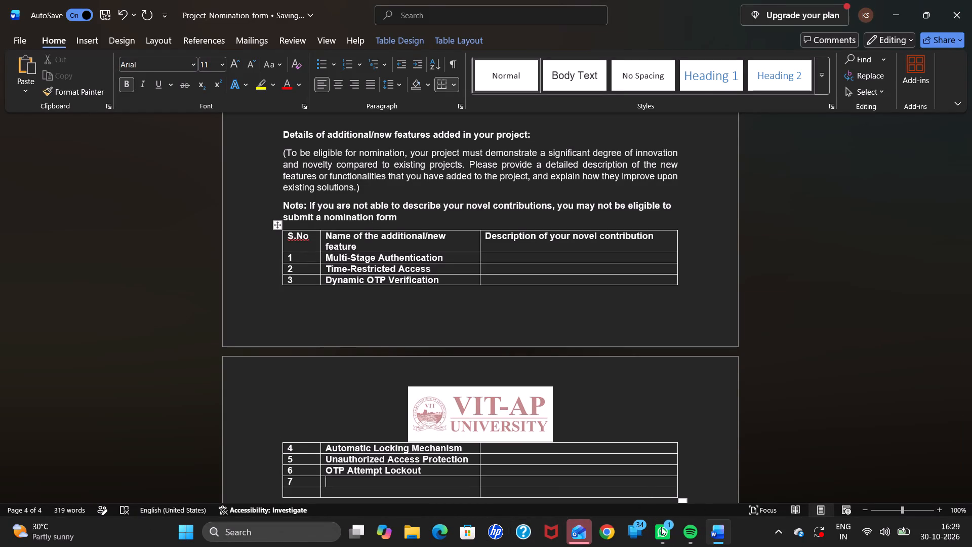
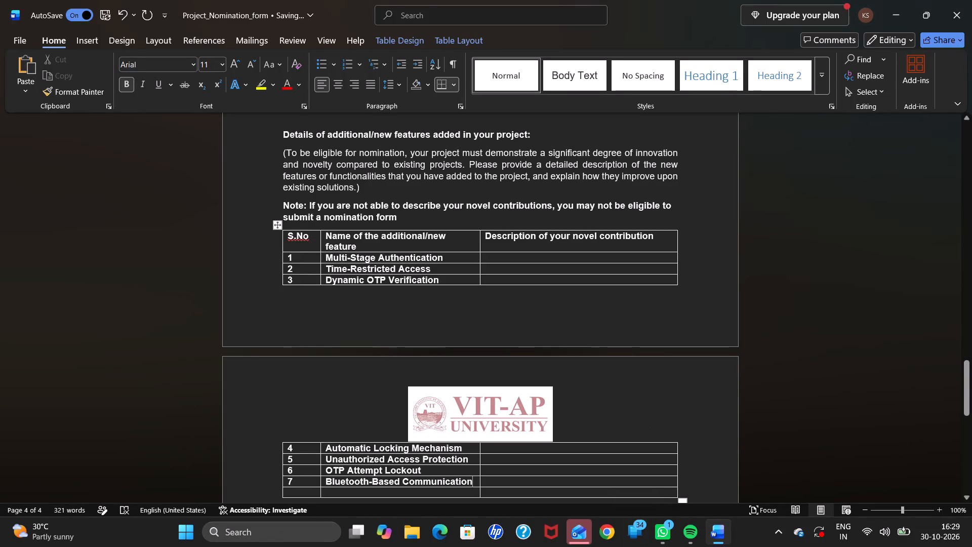
Place the cursor in the Description of your novel contribution cell for Multi-Stage Authentication.
click(611, 259)
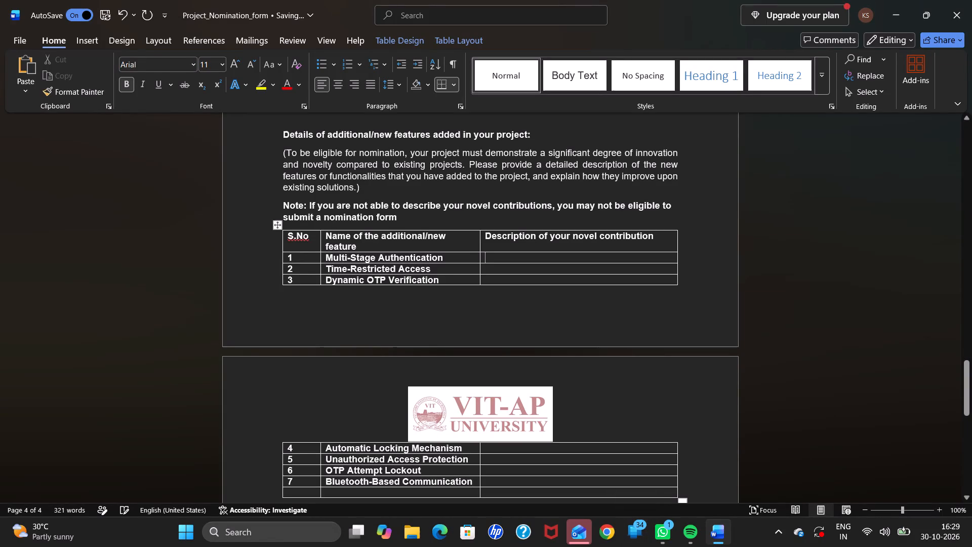
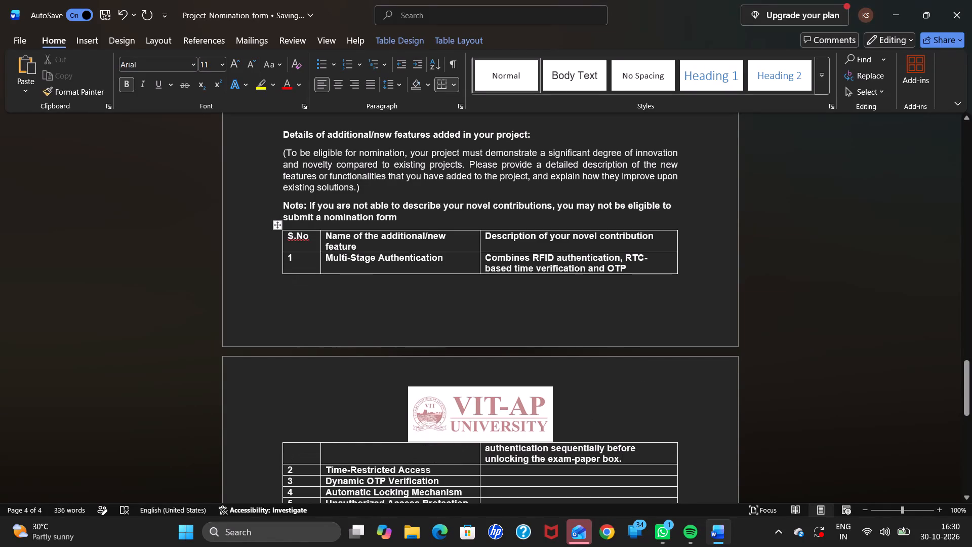
Delete the bottommost empty row of the existing similar projects table.
scroll(643, 373, up, 3)
double_click(700, 364)
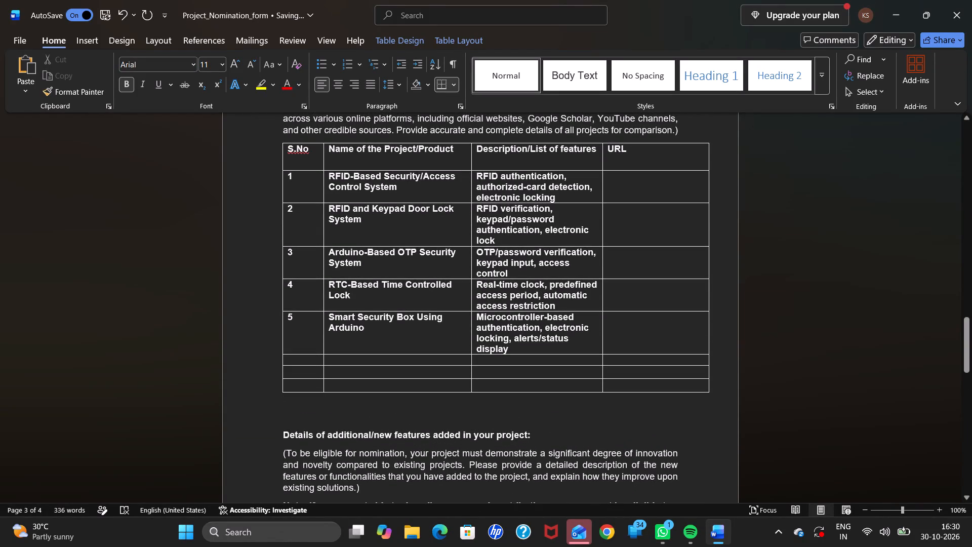
click(700, 364)
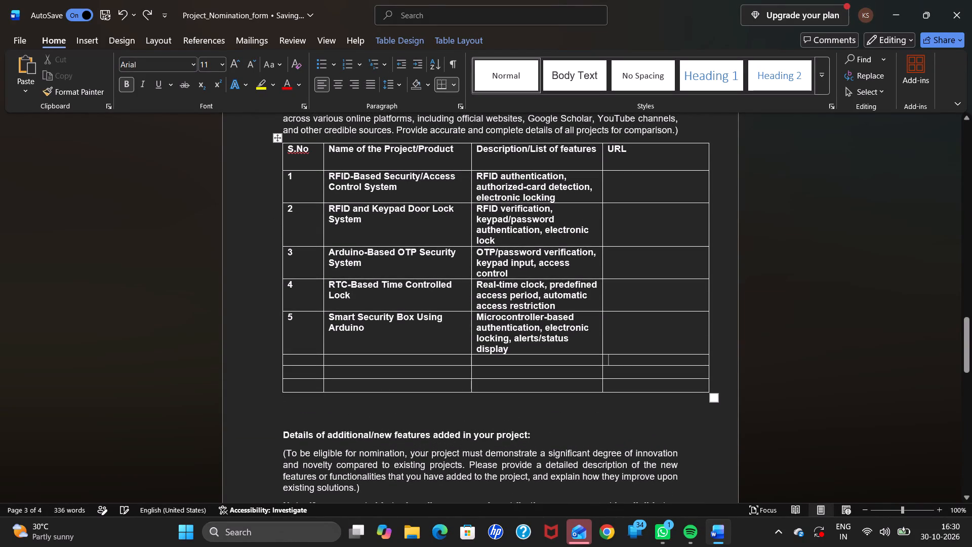
double_click(652, 361)
drag(638, 388, 655, 384)
double_click(655, 384)
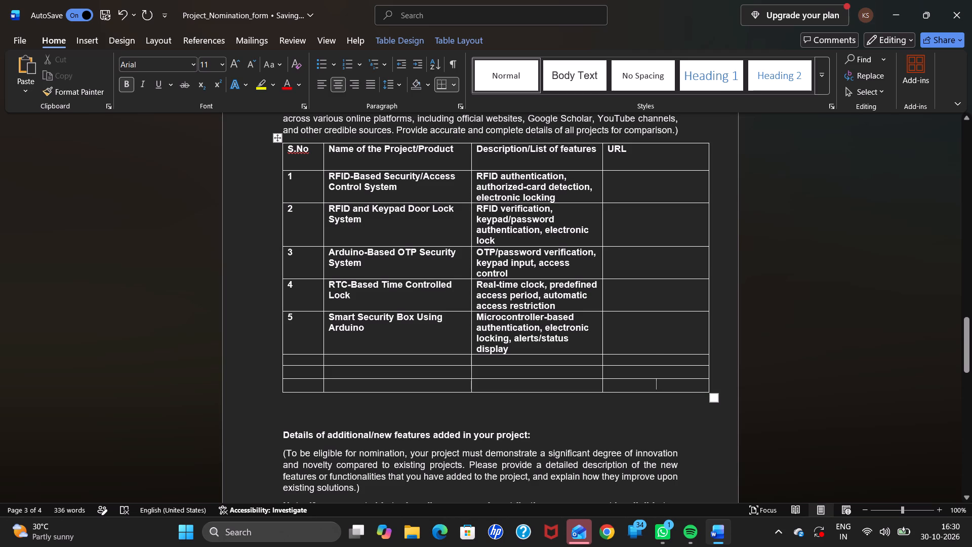
double_click(603, 383)
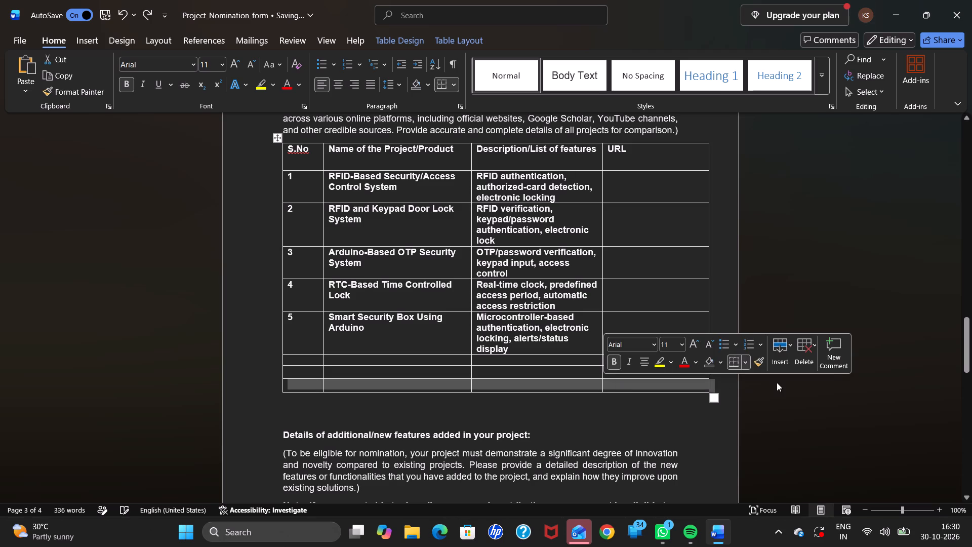
click(806, 354)
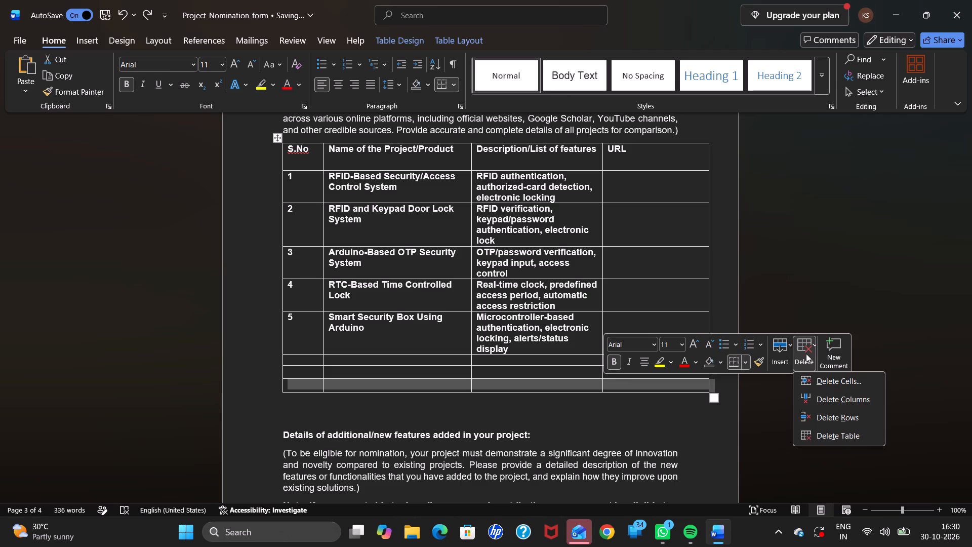
click(821, 417)
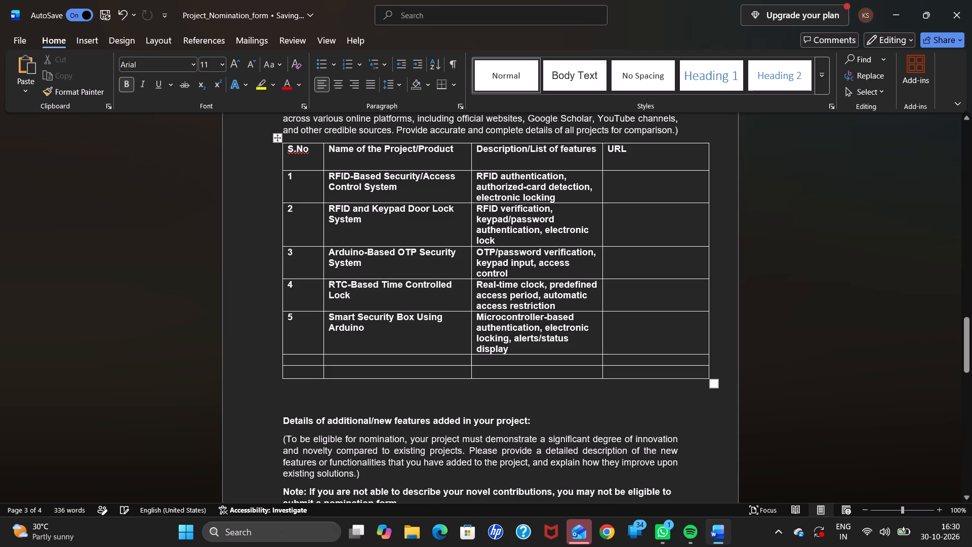
Delete the two remaining empty rows below Smart Security Box Using Arduino in the existing projects table.
double_click(611, 374)
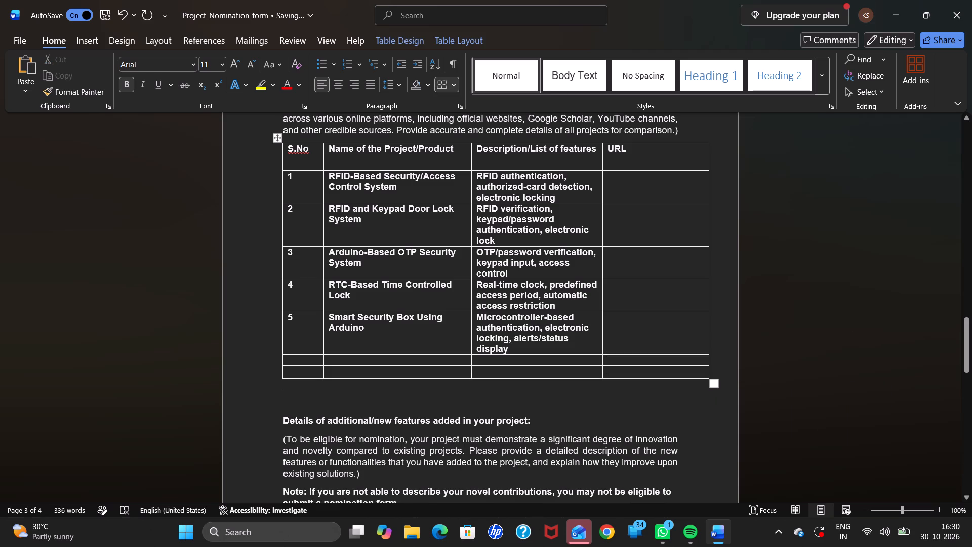
triple_click(602, 373)
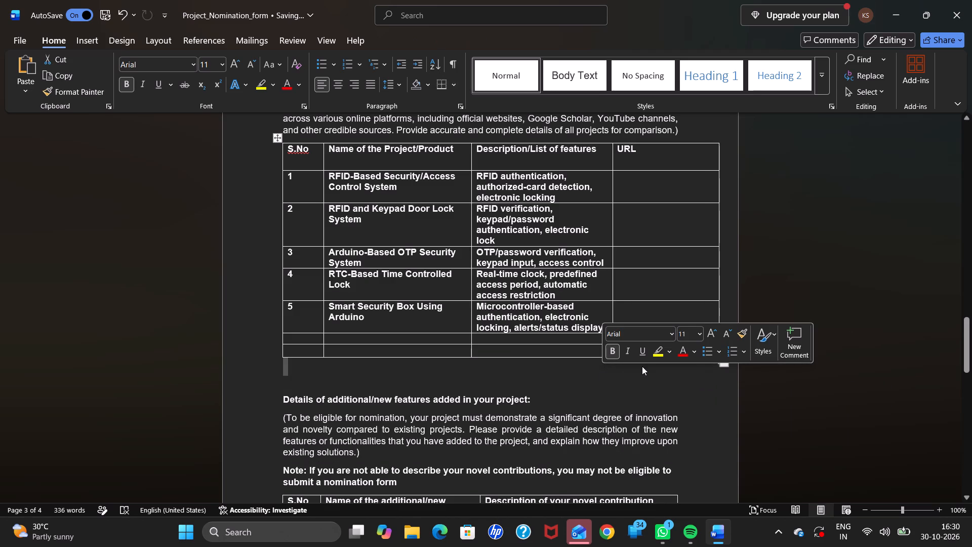
click(572, 350)
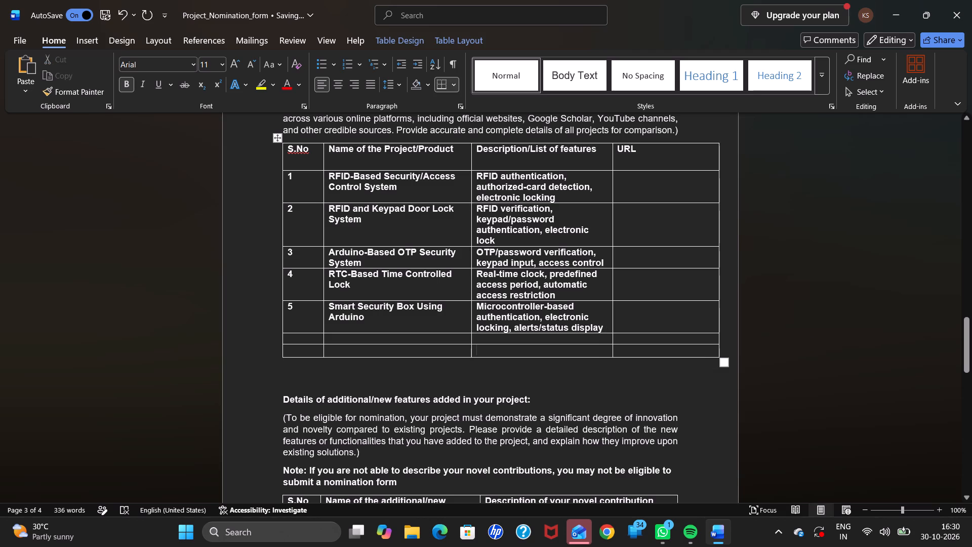
click(615, 351)
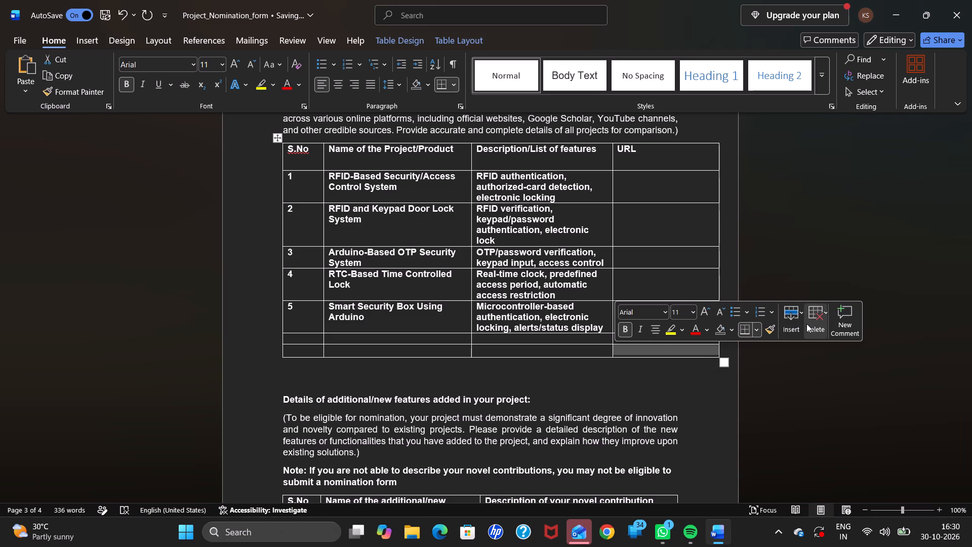
click(806, 324)
click(825, 379)
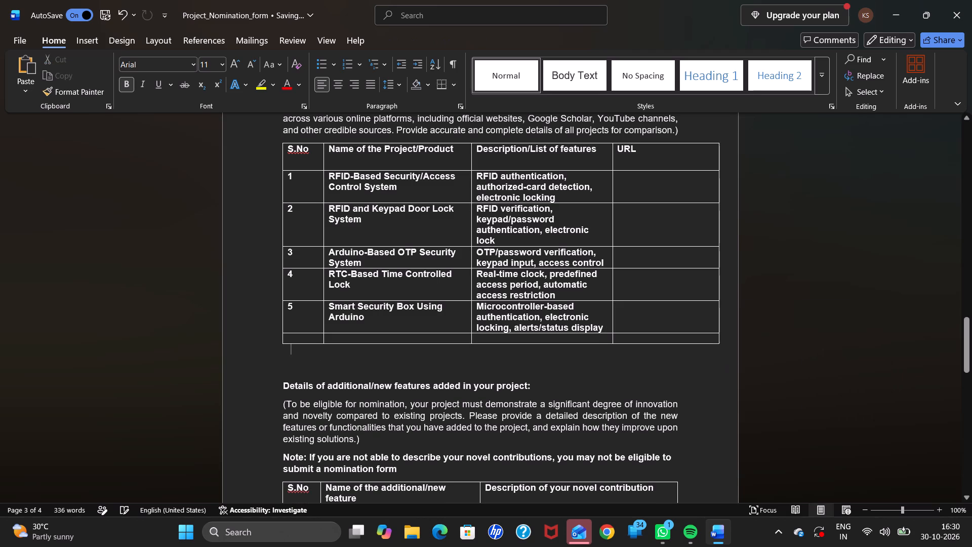
click(615, 340)
click(808, 304)
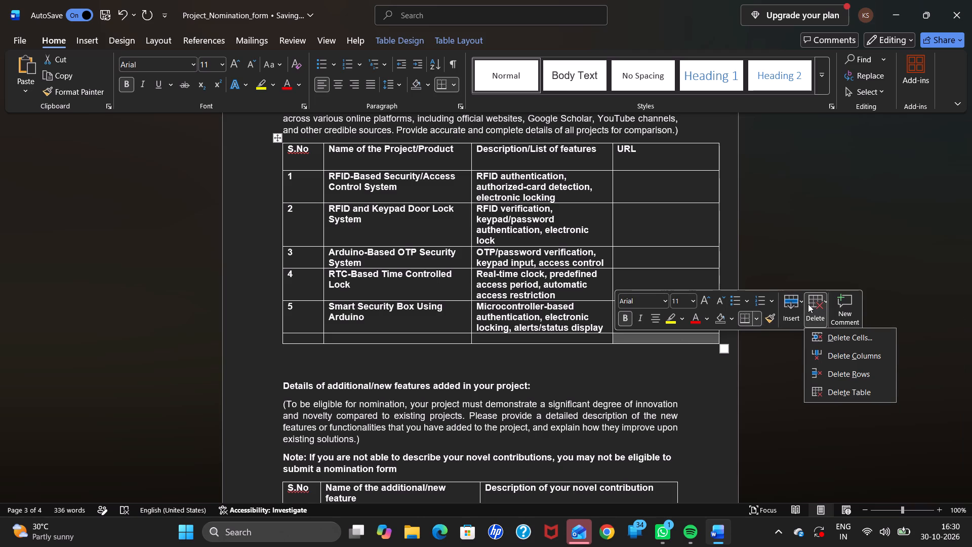
click(827, 376)
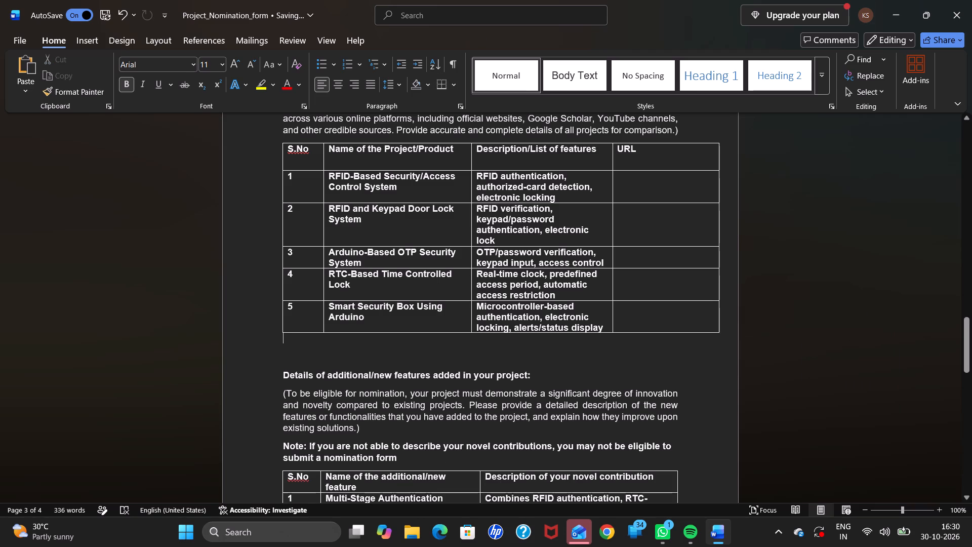
Adjust the gap between the existing projects table and the "Details of additional/new features added in your project" heading to three blank lines.
click(475, 356)
key(BackSpace)
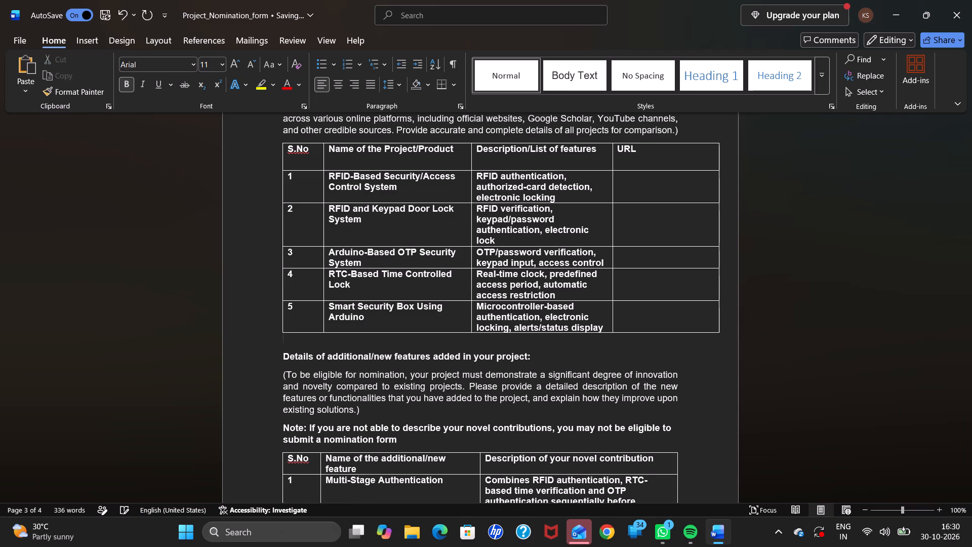
scroll(500, 387, down, 2)
scroll(500, 387, up, 1)
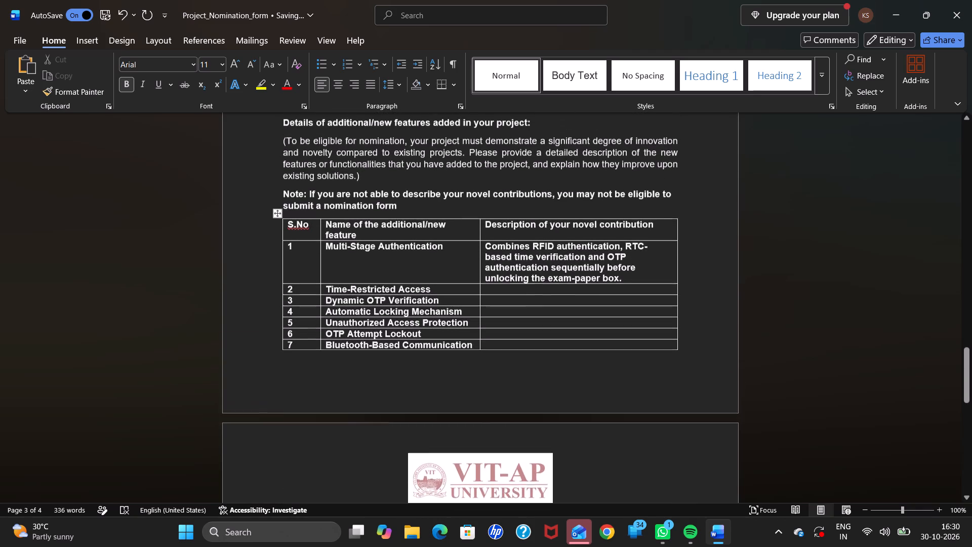
scroll(500, 387, up, 1)
key(Return)
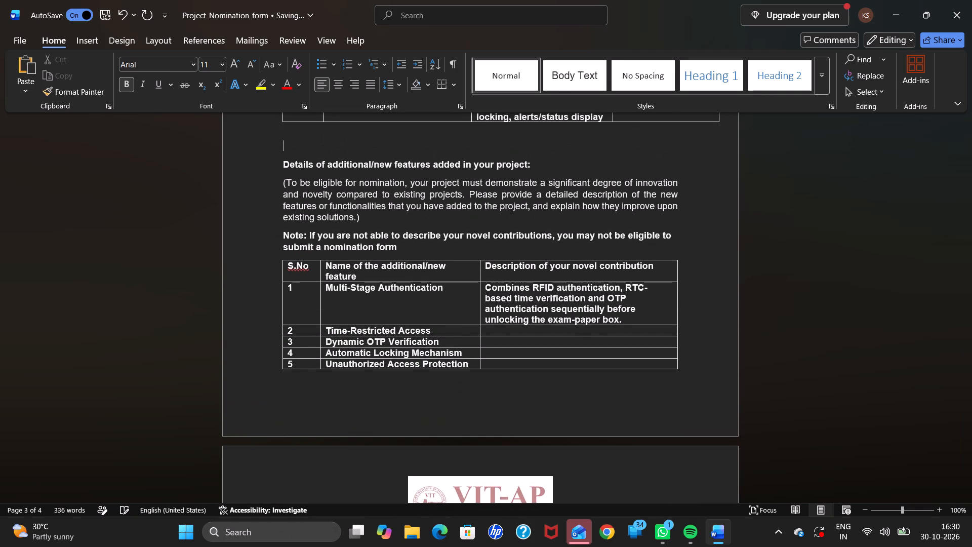
key(Return)
key(Return)
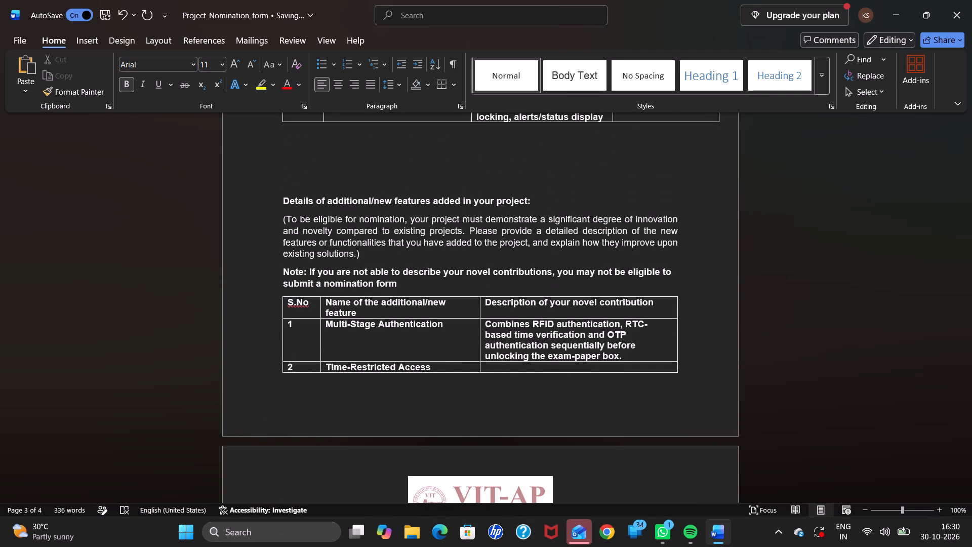
key(BackSpace)
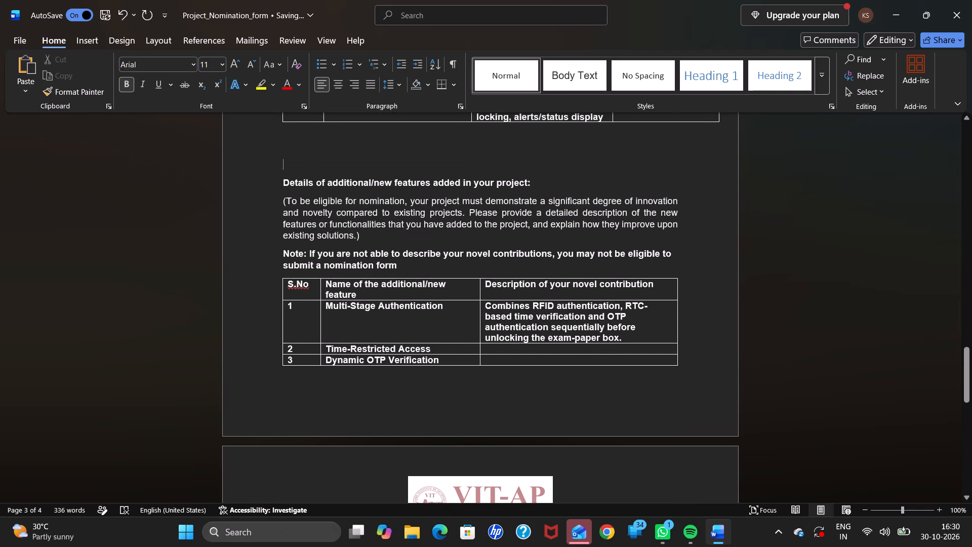
Place the cursor in the Description of your novel contribution cell for Time-Restricted Access.
click(528, 350)
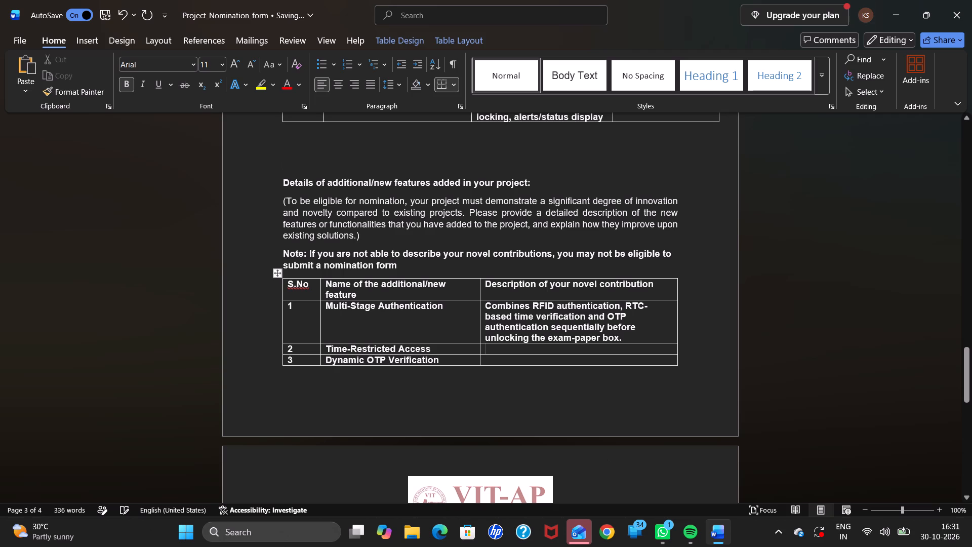
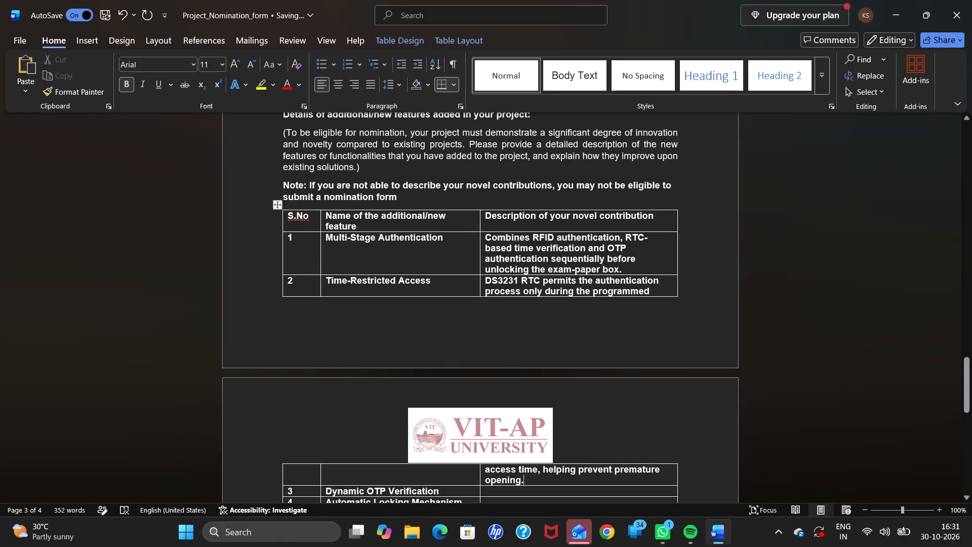
Remove one blank line above the "Details of additional/new features added in your project" heading.
scroll(634, 348, up, 2)
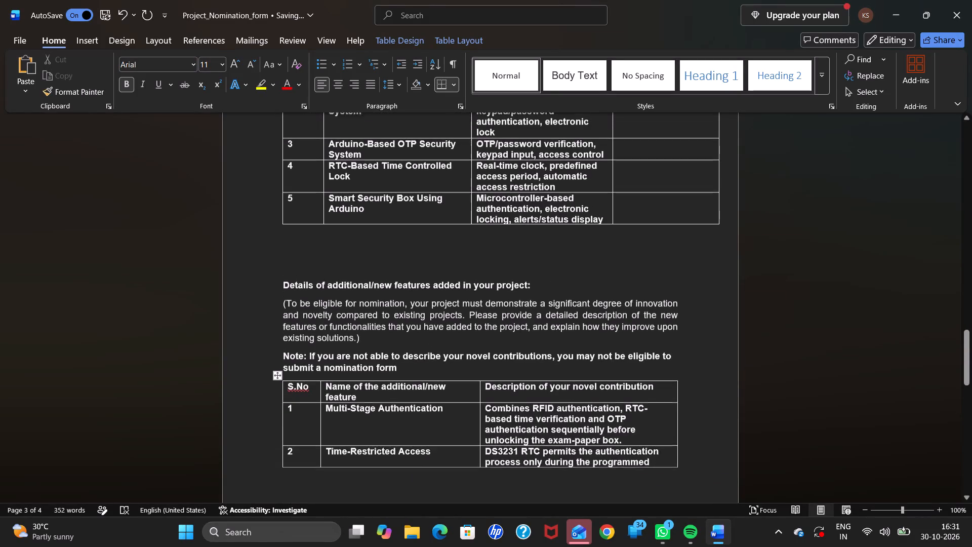
click(504, 282)
key(BackSpace)
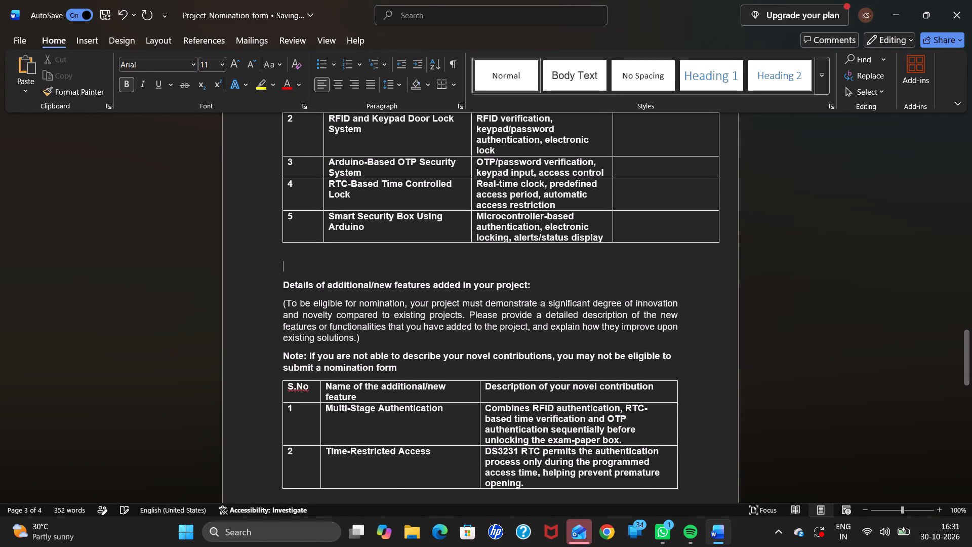
Place the cursor in the Description of your novel contribution cell for Dynamic OTP Verification.
scroll(603, 356, down, 1)
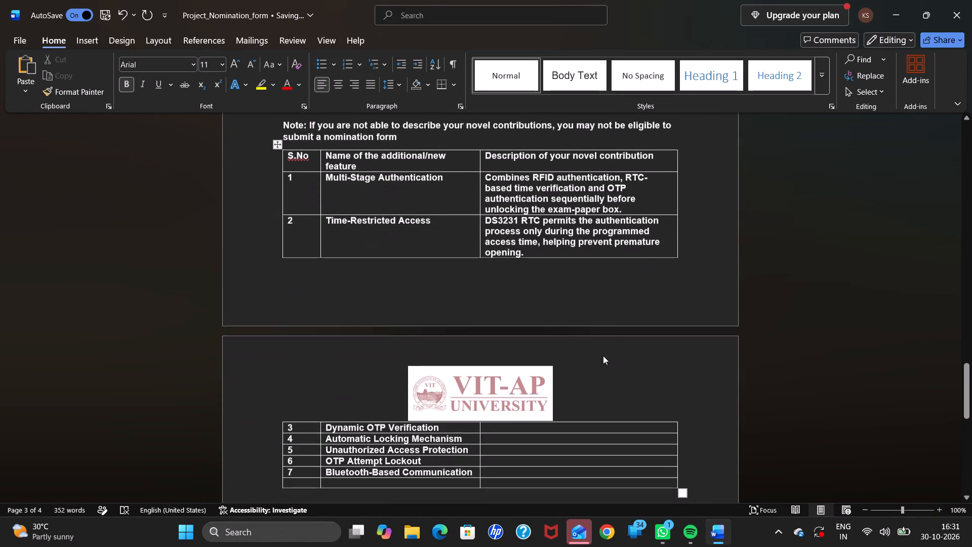
scroll(603, 356, down, 1)
click(541, 429)
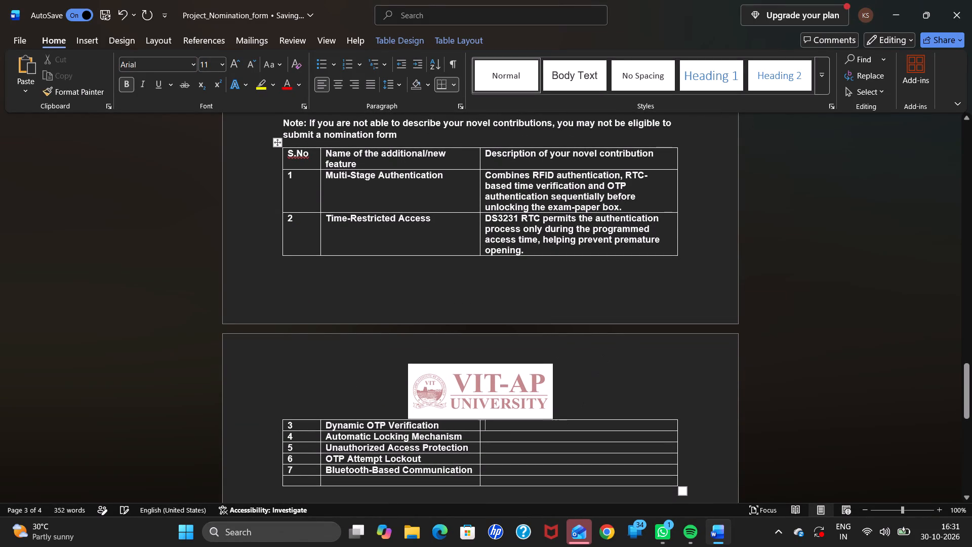
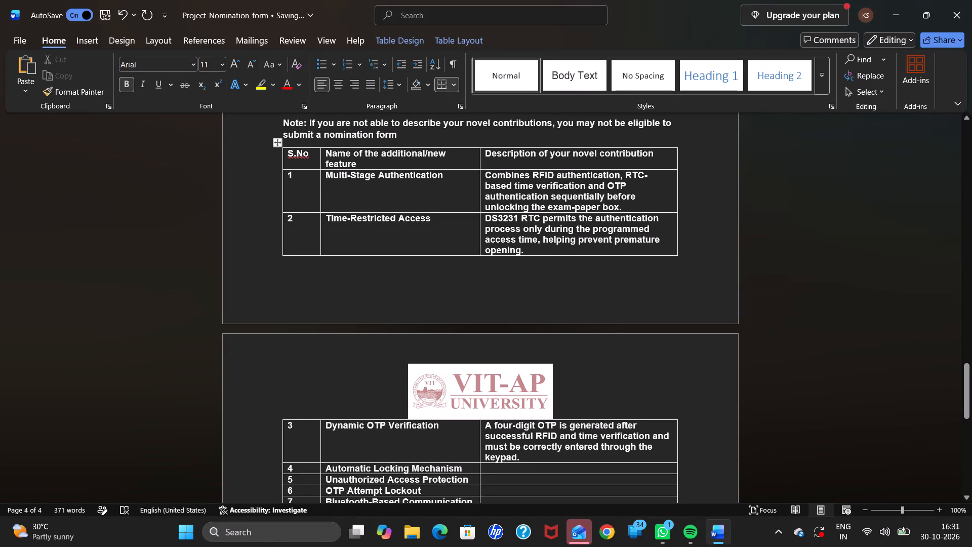
Place the cursor in the Description of your novel contribution cell for Automatic Locking Mechanism.
click(596, 472)
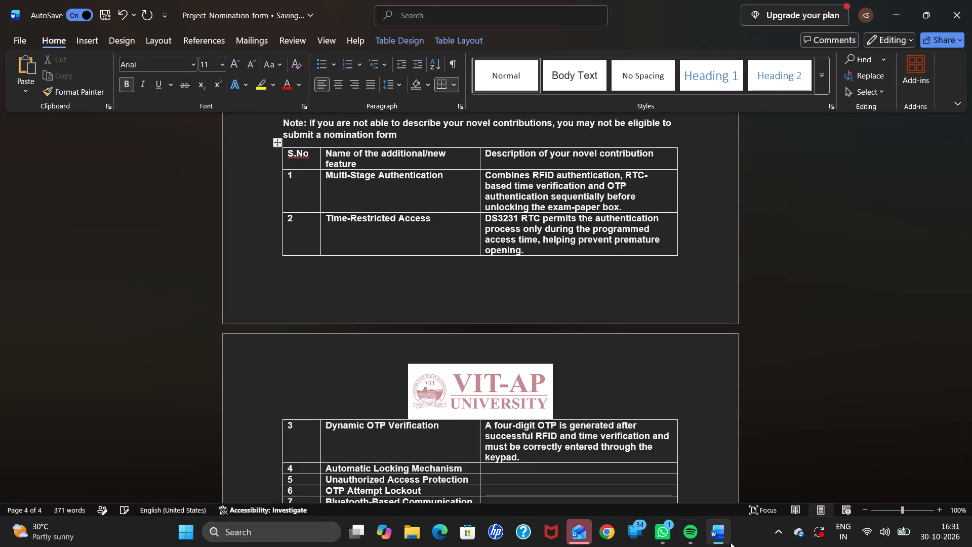
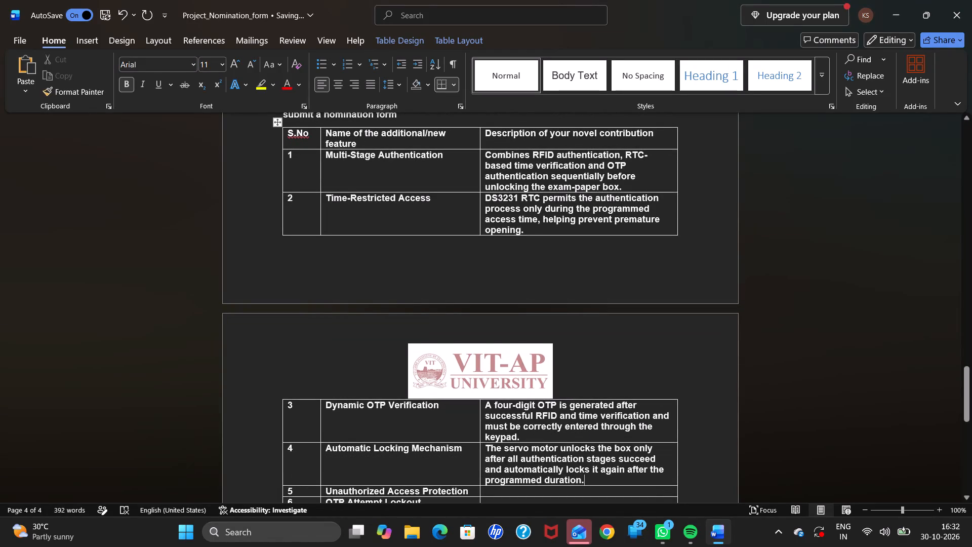
Place the cursor in the Description of your novel contribution cell for Unauthorized Access Protection.
scroll(603, 476, down, 1)
click(572, 326)
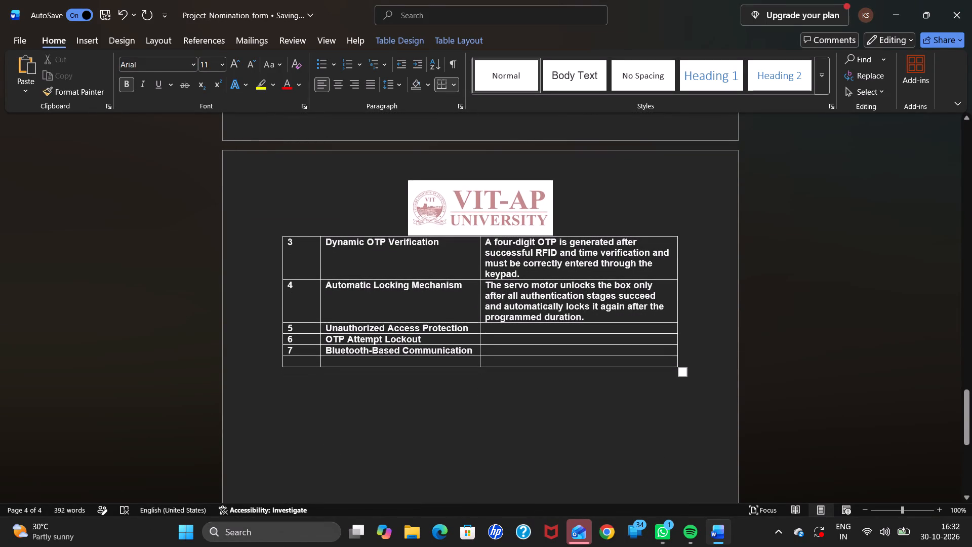
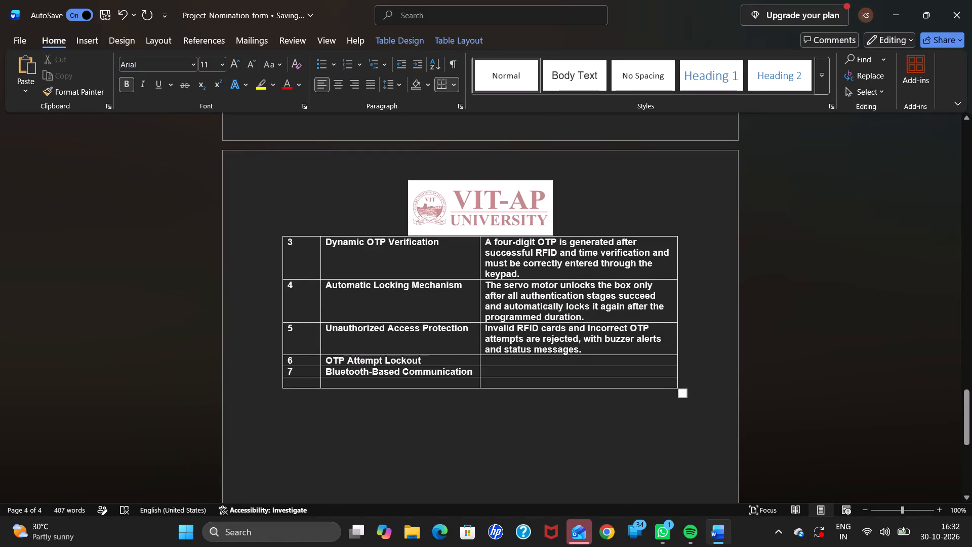
Place the cursor in the empty description cell of the OTP Attempt Lockout row in the features table.
click(612, 359)
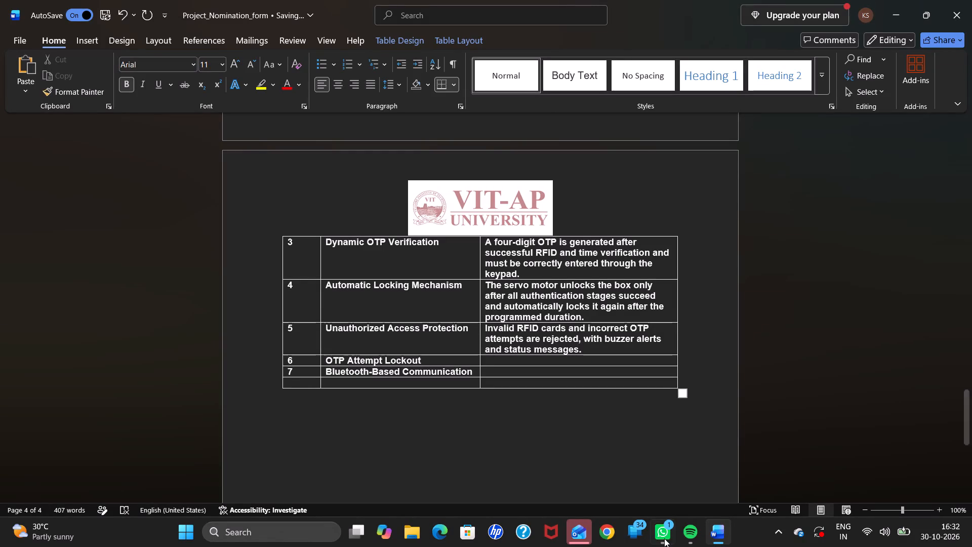
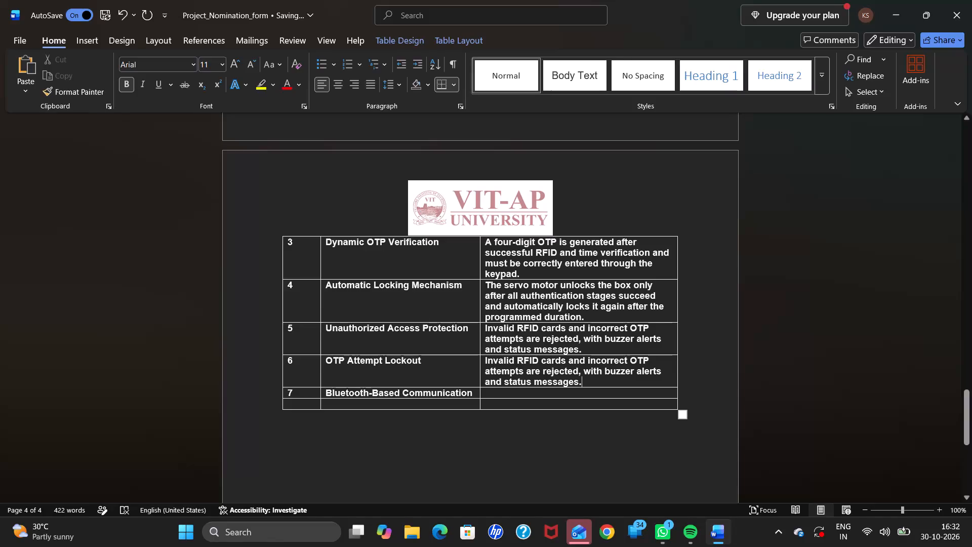
Place the cursor in the empty description cell of the Bluetooth-Based Communication row in the features table.
click(649, 392)
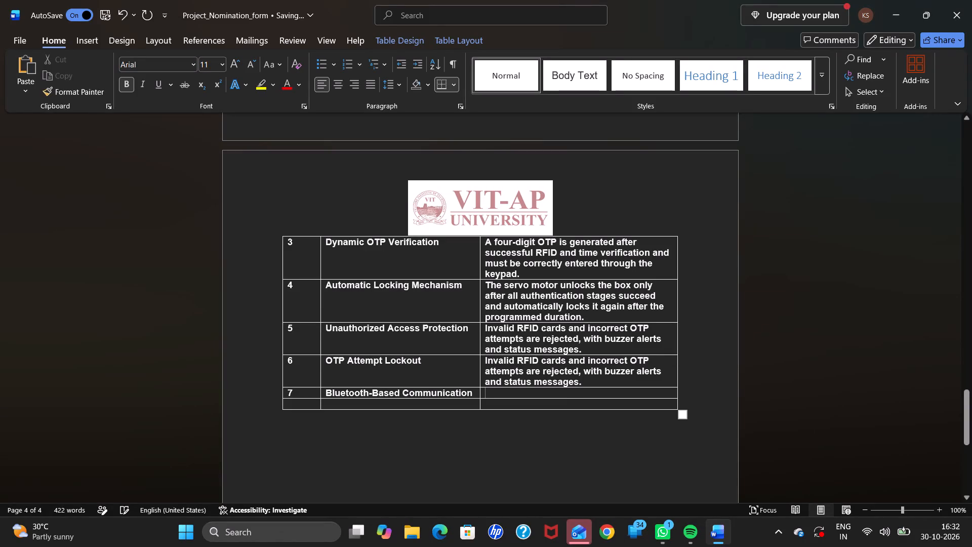
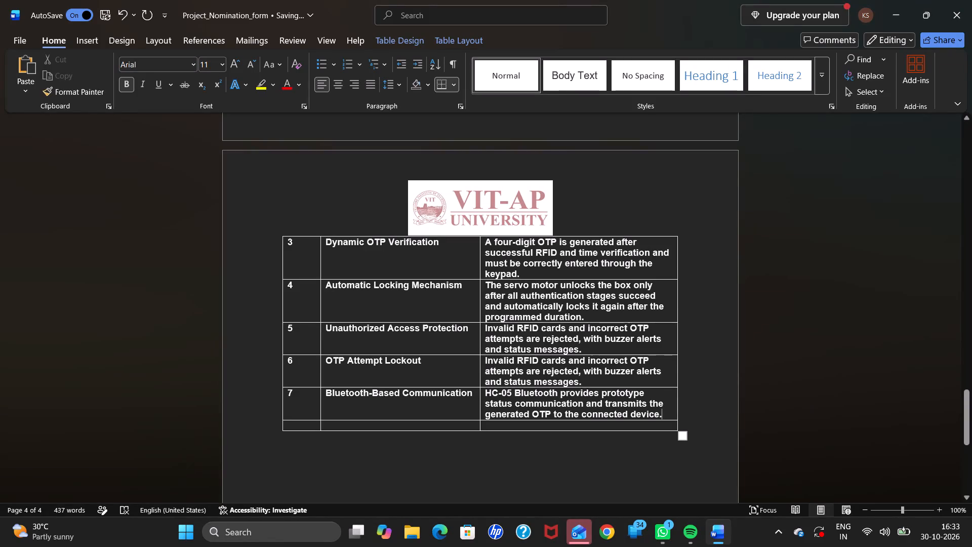
Delete the empty last row of the features table, below the Bluetooth-Based Communication row.
click(481, 427)
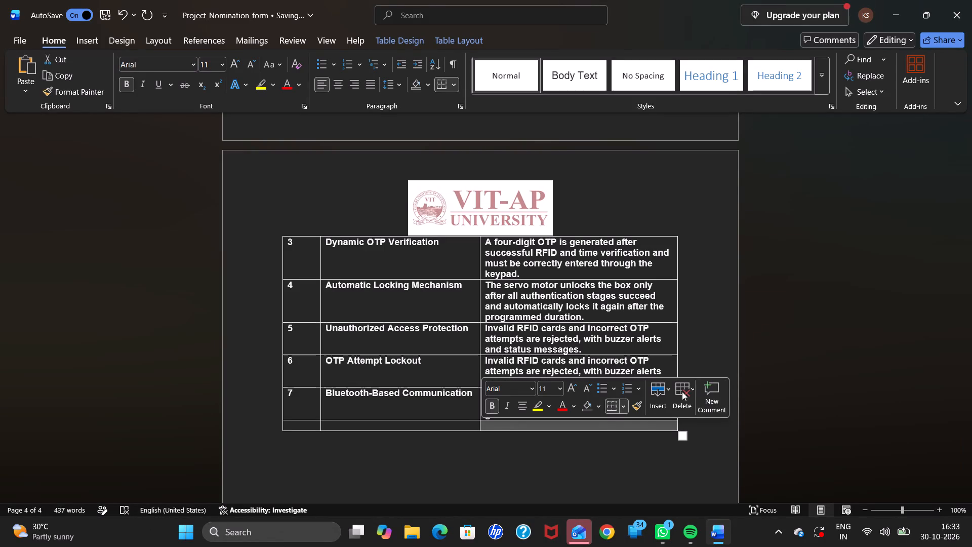
click(682, 392)
click(697, 464)
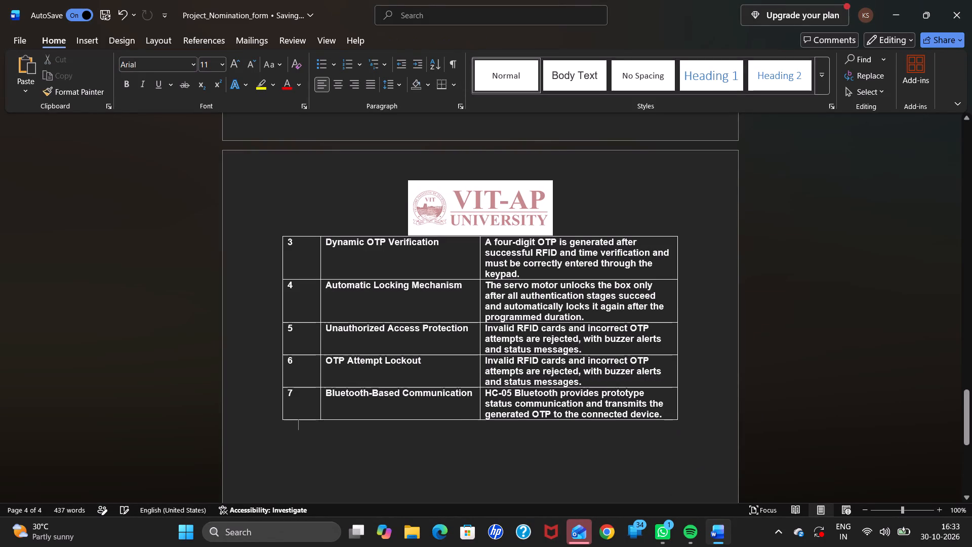
Return to the first page of the form and place the cursor in the empty Project ID cell.
scroll(667, 449, down, 1)
drag(667, 449, 733, 291)
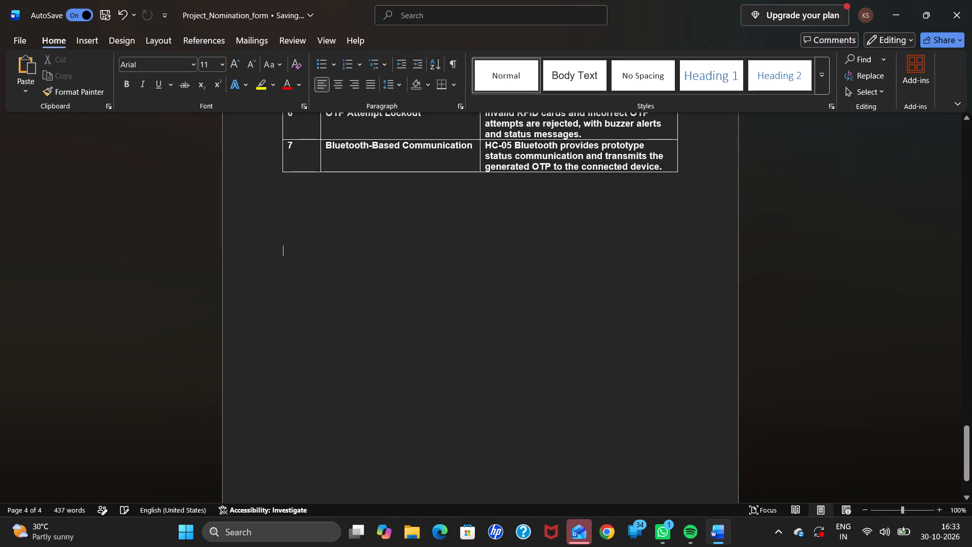
scroll(733, 291, up, 11)
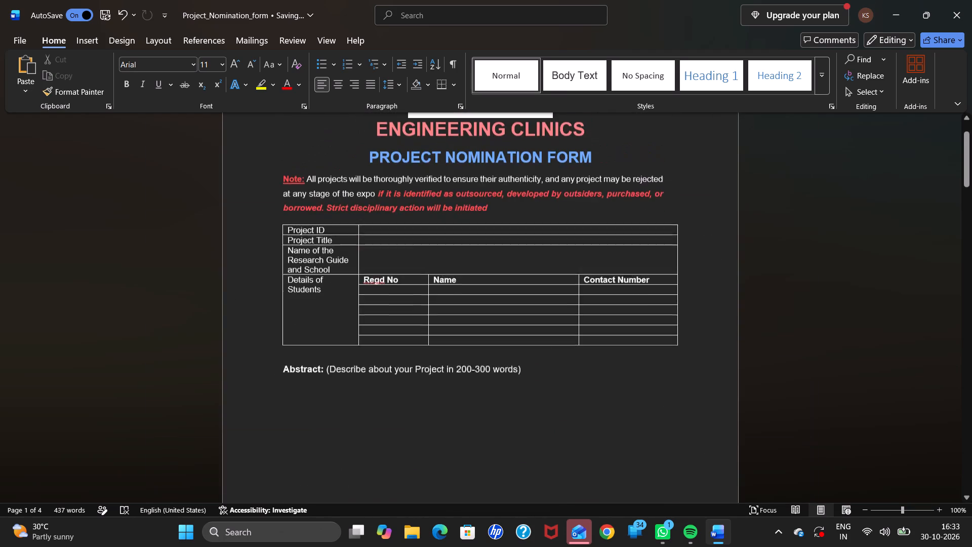
scroll(733, 291, up, 1)
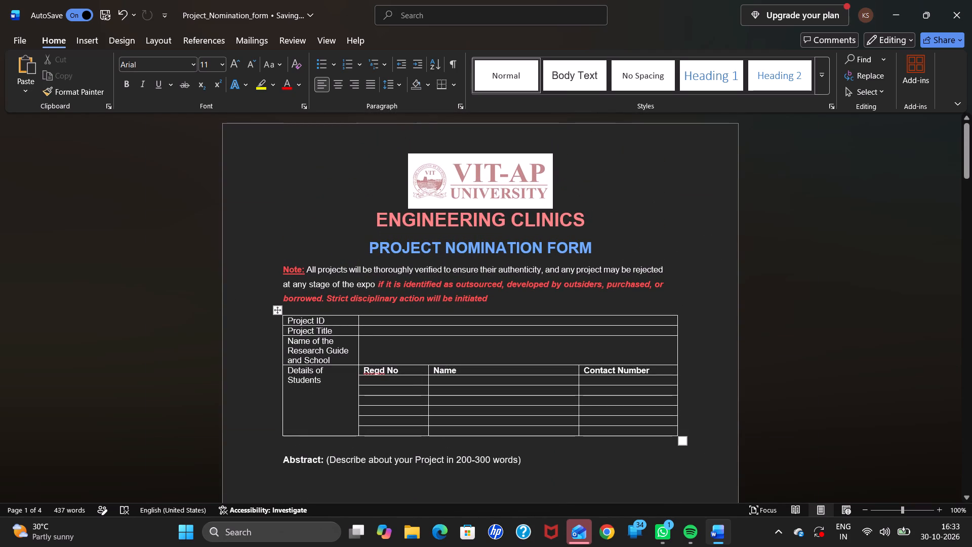
click(493, 322)
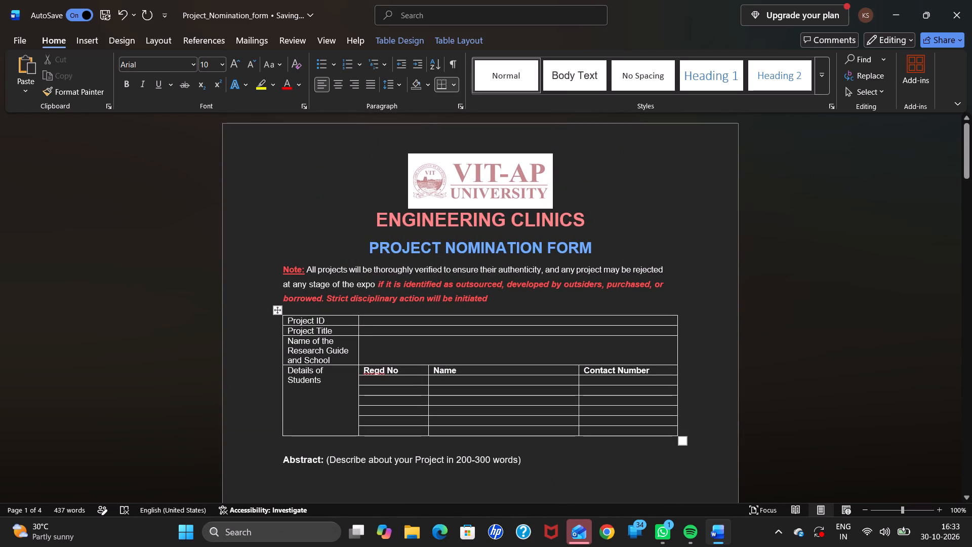
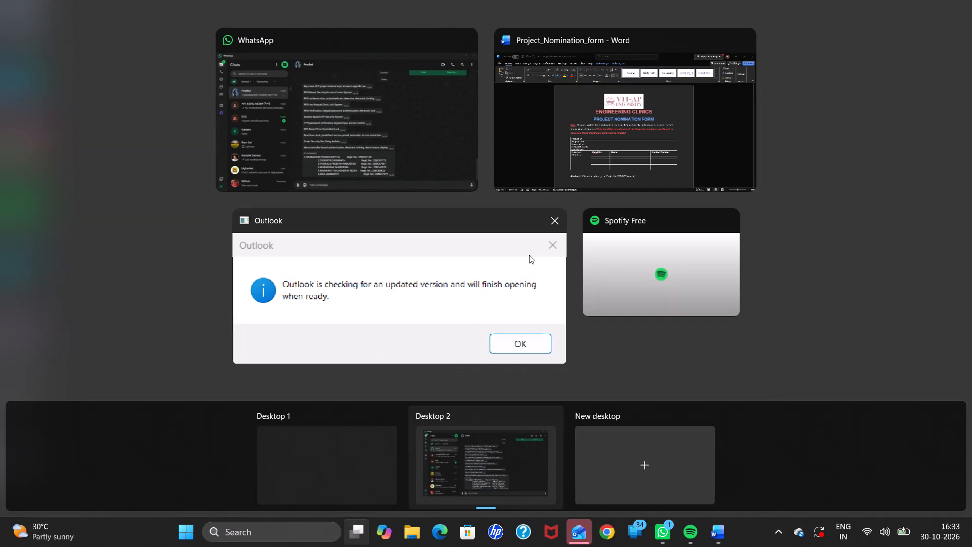
Close the Outlook update notice window.
click(556, 224)
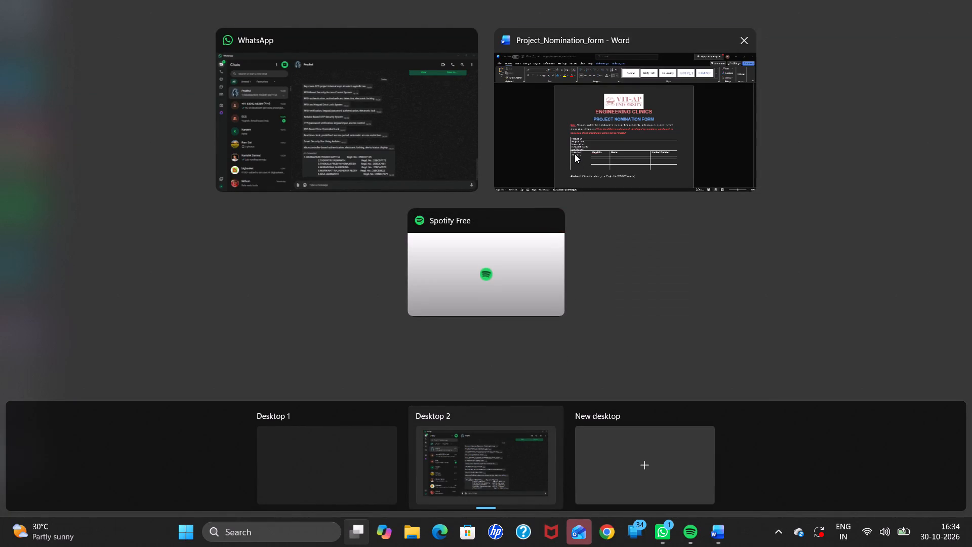
Switch to the Project_Nomination_form document in Word and paste the copied student name into the first empty Name cell of the student details.
click(575, 154)
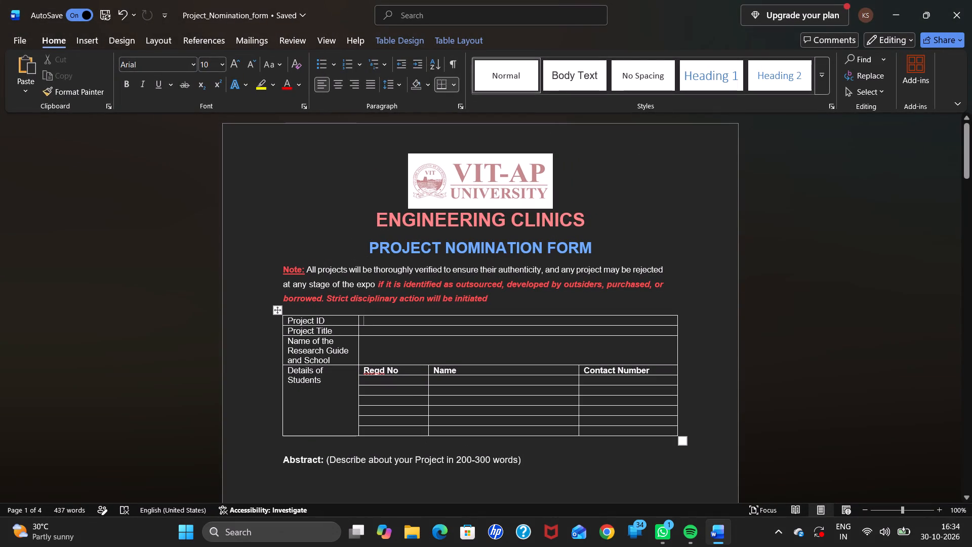
click(393, 381)
click(456, 380)
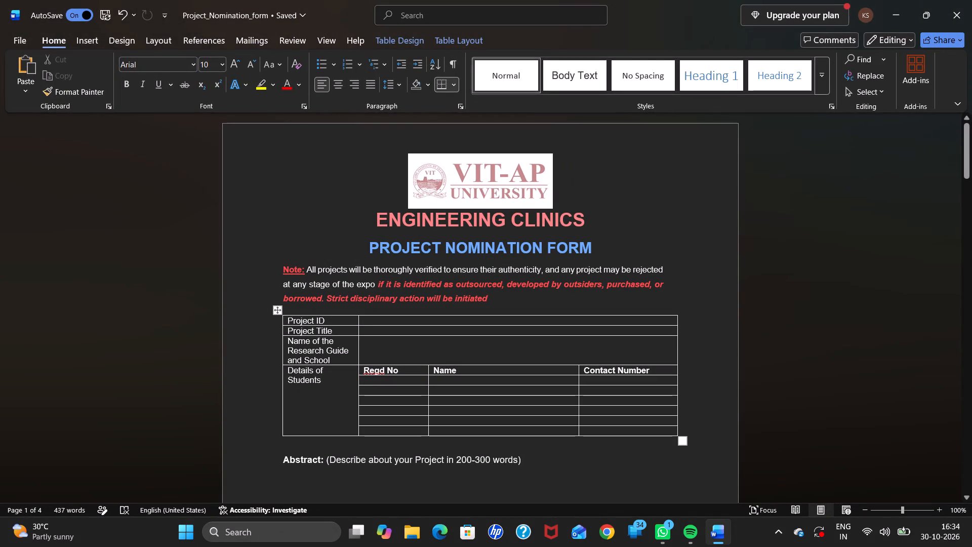
key(ctrl+v)
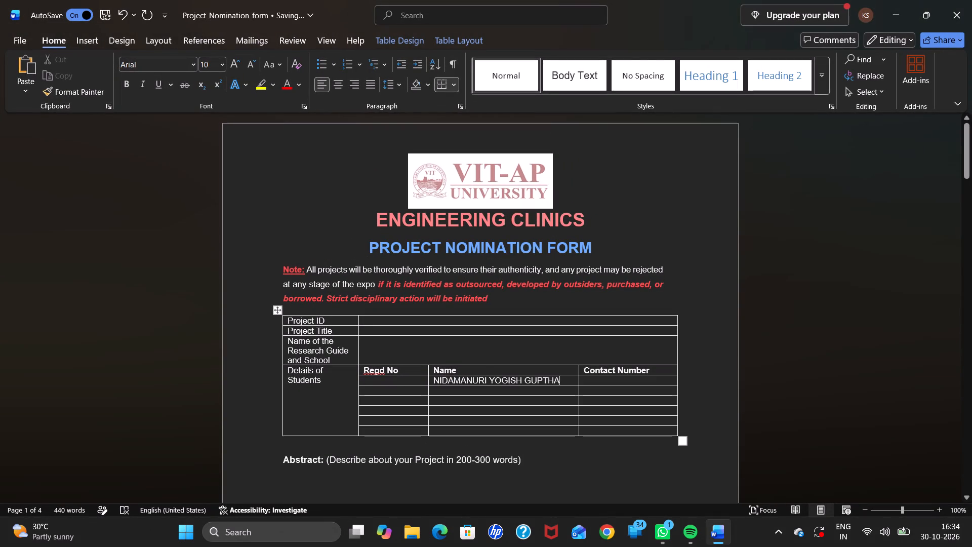
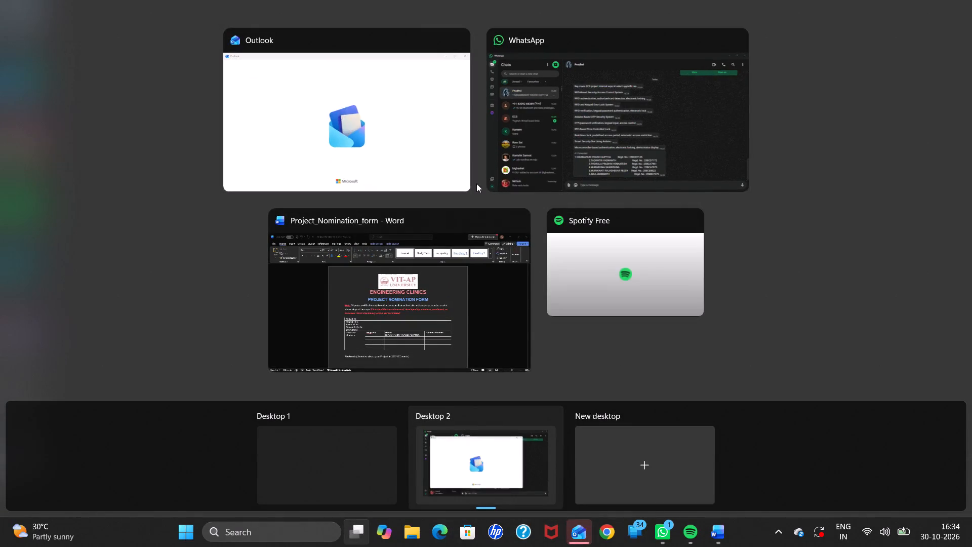
Close the open Outlook and Spotify windows from the desktop's window overview.
click(455, 43)
drag(455, 43, 461, 142)
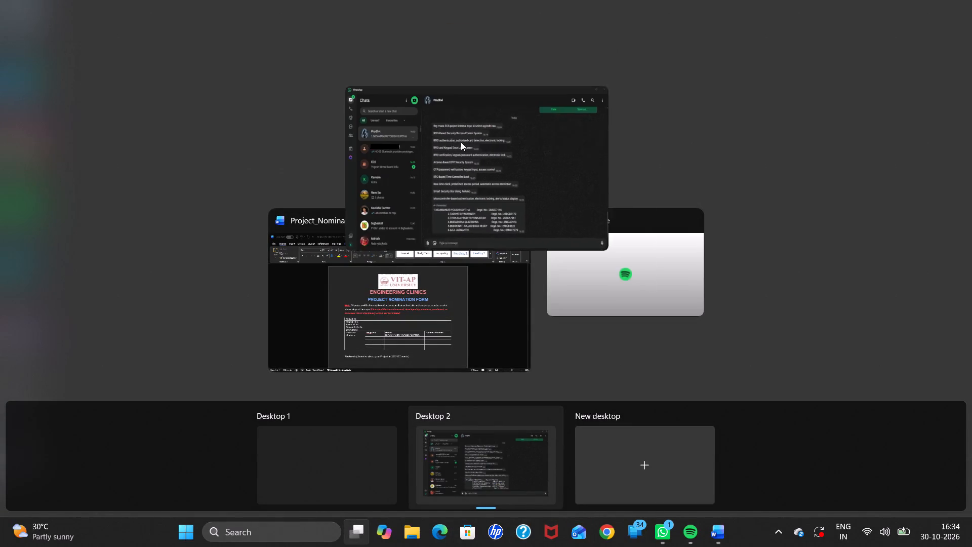
drag(461, 142, 232, 70)
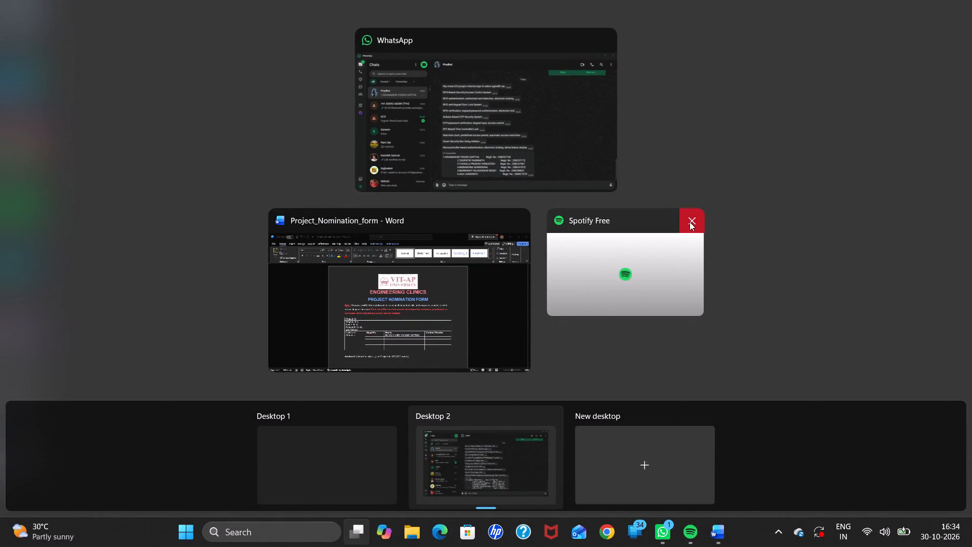
click(690, 221)
Switch to the Word nomination form and paste the copied registration number into the first student's Regd No cell.
click(609, 259)
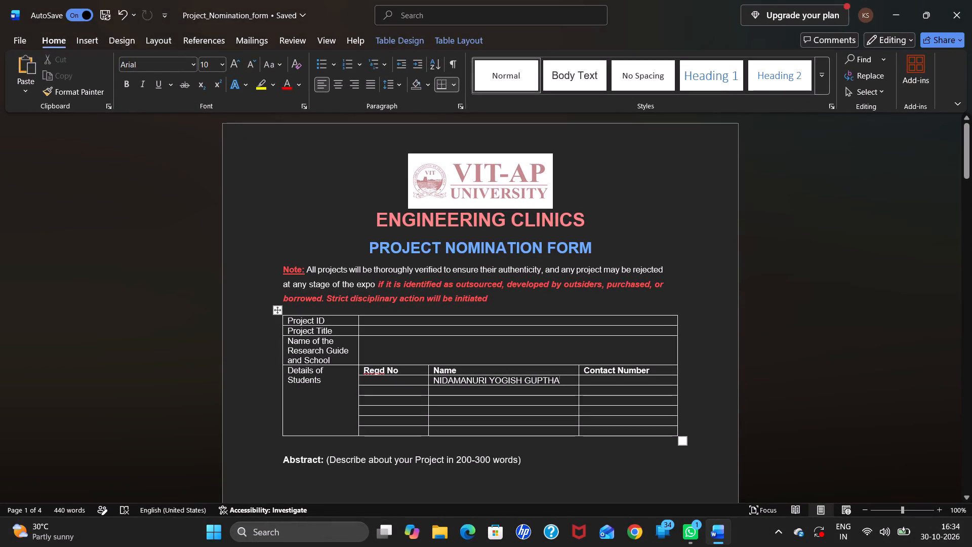
click(405, 378)
key(ctrl+v)
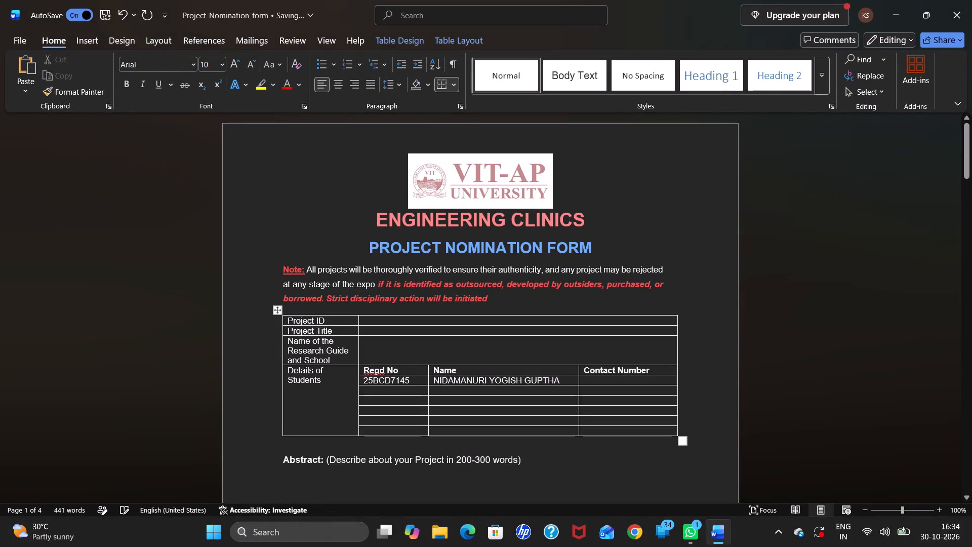
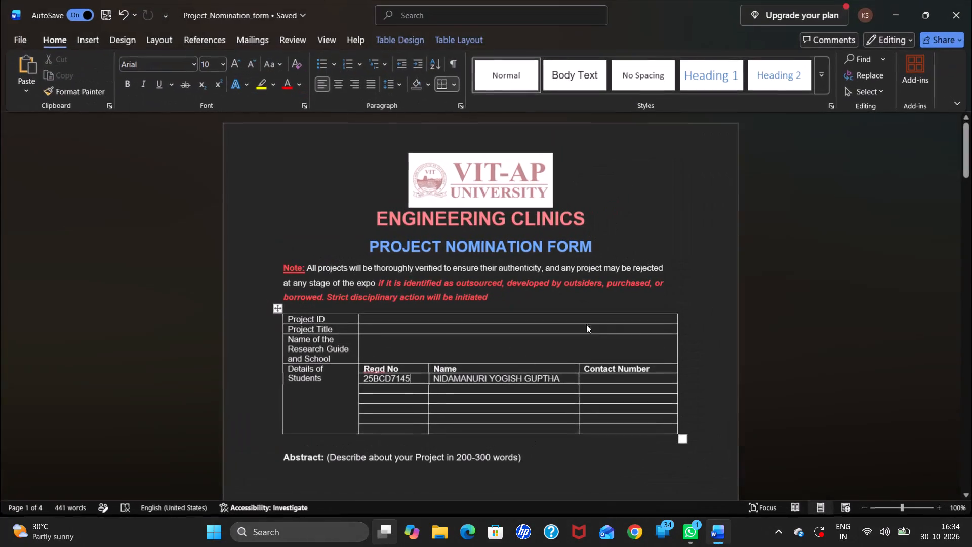
Paste the copied student detail into the empty Regd No cell of the second student row in the Details of Students table.
click(411, 390)
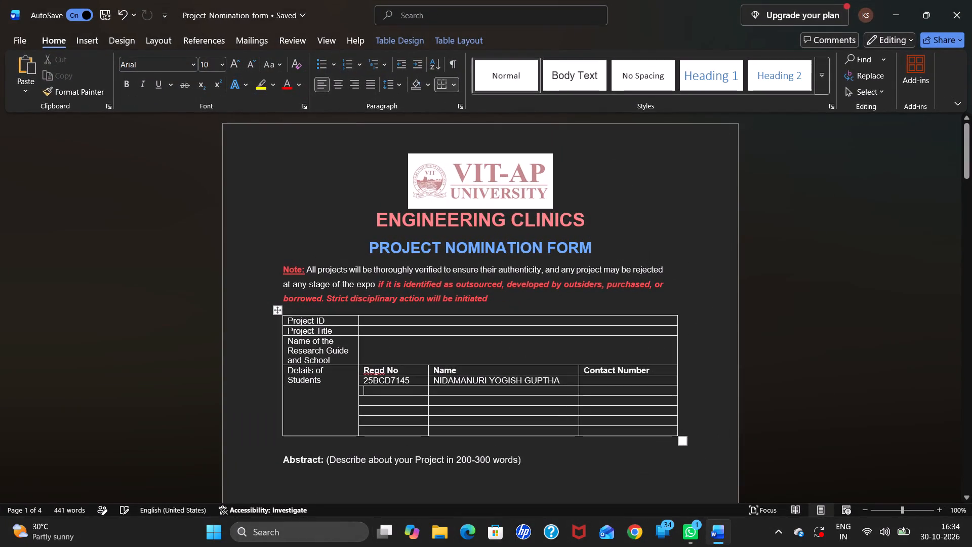
key(ctrl+v)
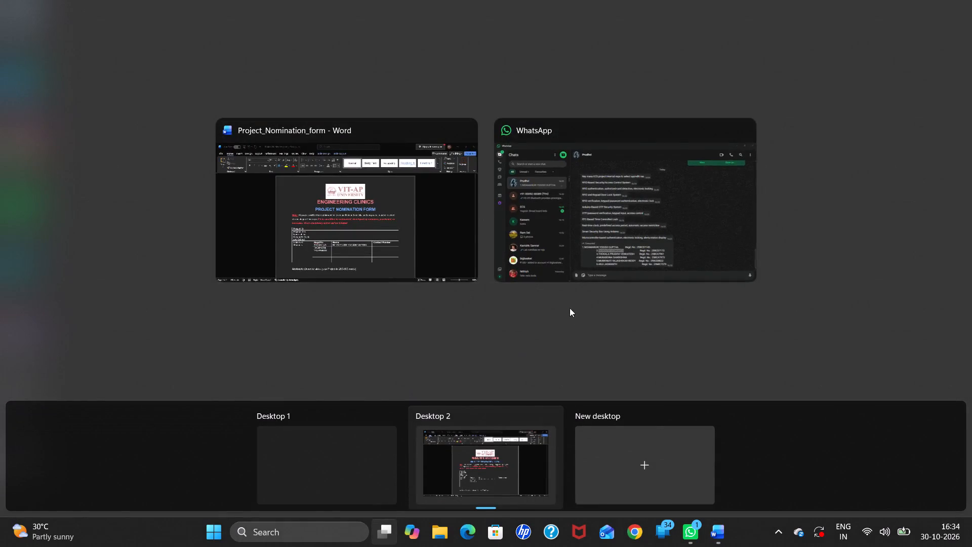
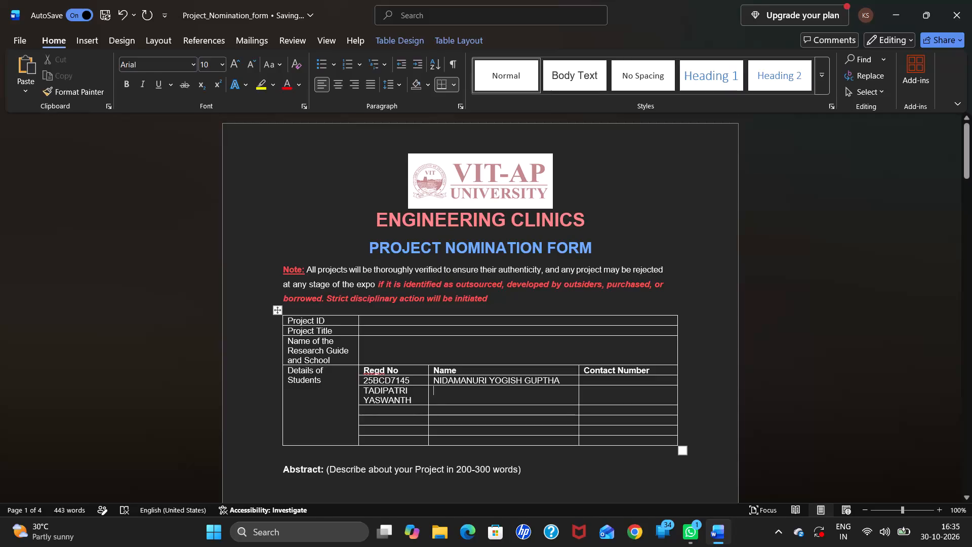
Paste the copied student name into the Name cell of the third student row.
click(475, 414)
key(ctrl+v)
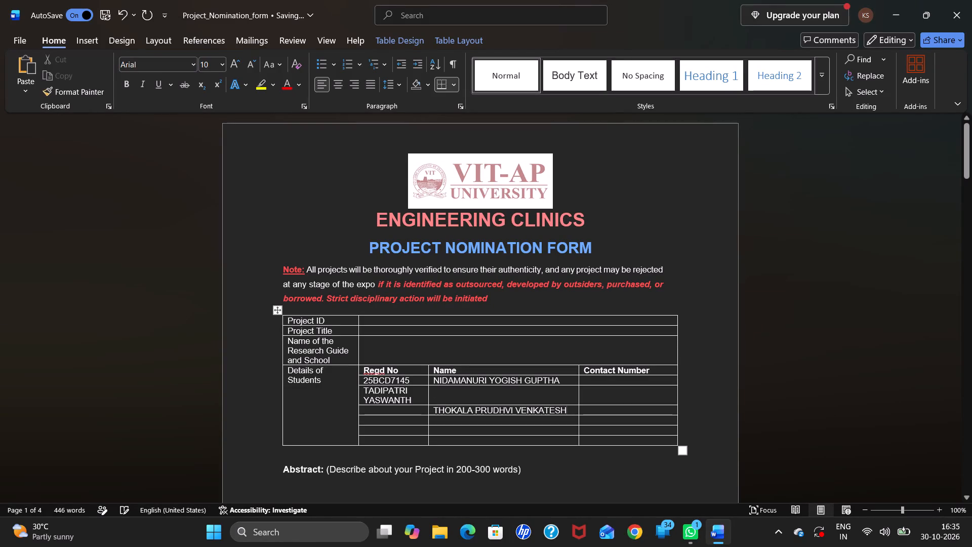
Copy the name misplaced in the second student's Regd No cell into the Name cell of the same row.
drag(412, 400, 361, 387)
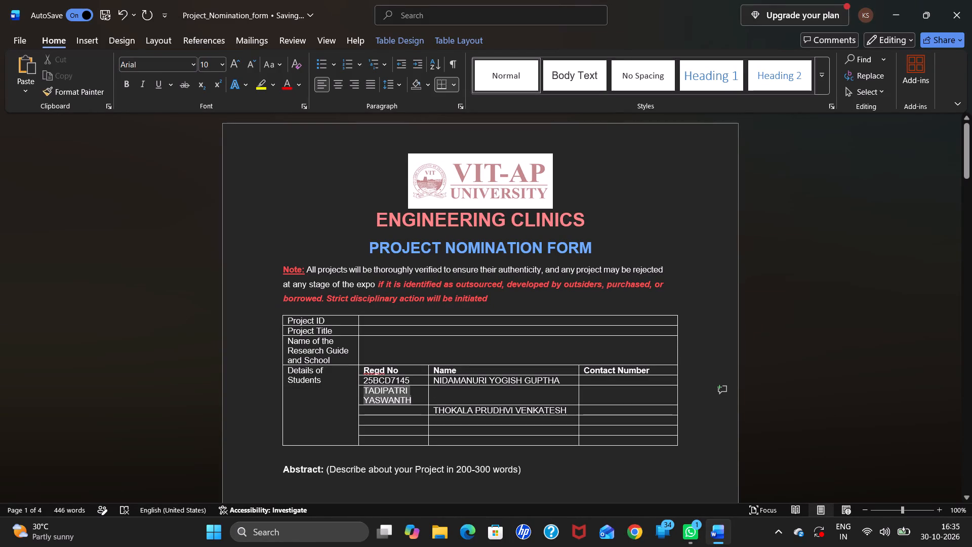
drag(361, 387, 365, 390)
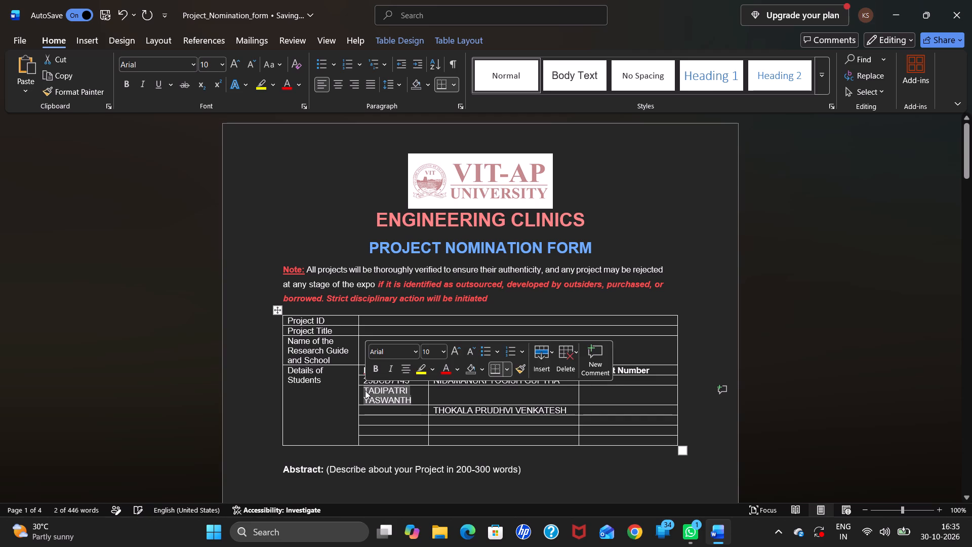
key(ctrl+c)
click(435, 392)
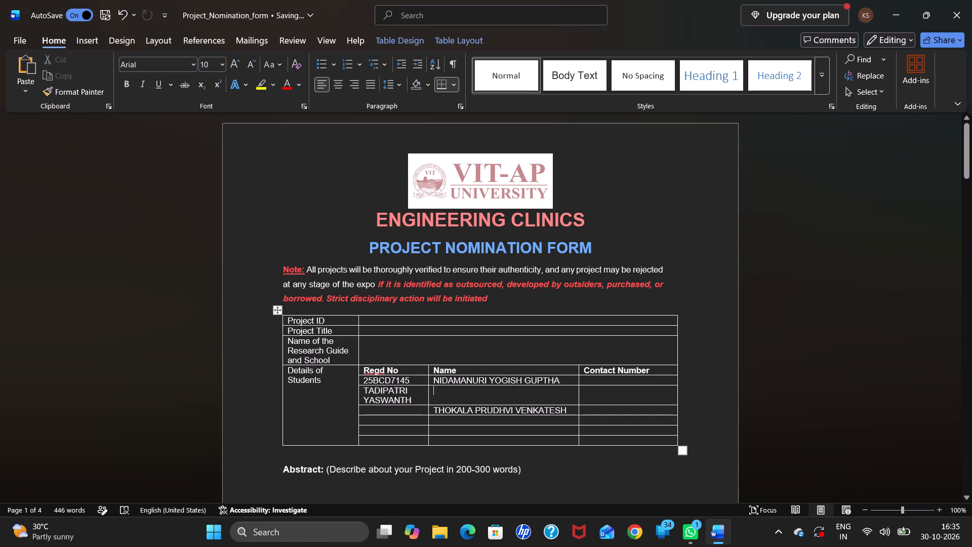
key(ctrl+v)
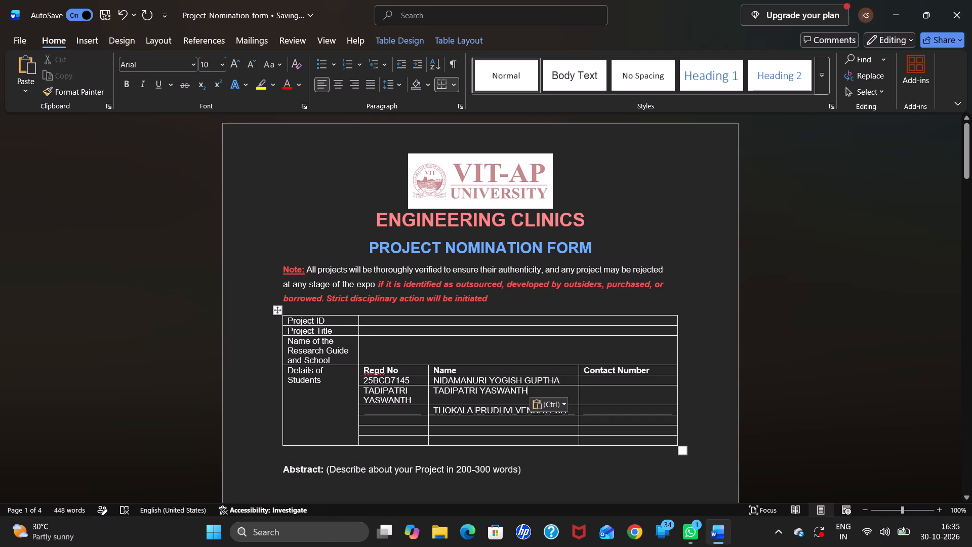
Delete the misplaced name from the second student row's Regd No cell, leaving it empty.
click(412, 400)
key(BackSpace)
key(BackSpace)
key(BackSpace)
key(BackSpace)
key(BackSpace)
key(BackSpace)
key(BackSpace)
key(BackSpace)
key(BackSpace)
key(BackSpace)
key(BackSpace)
key(BackSpace)
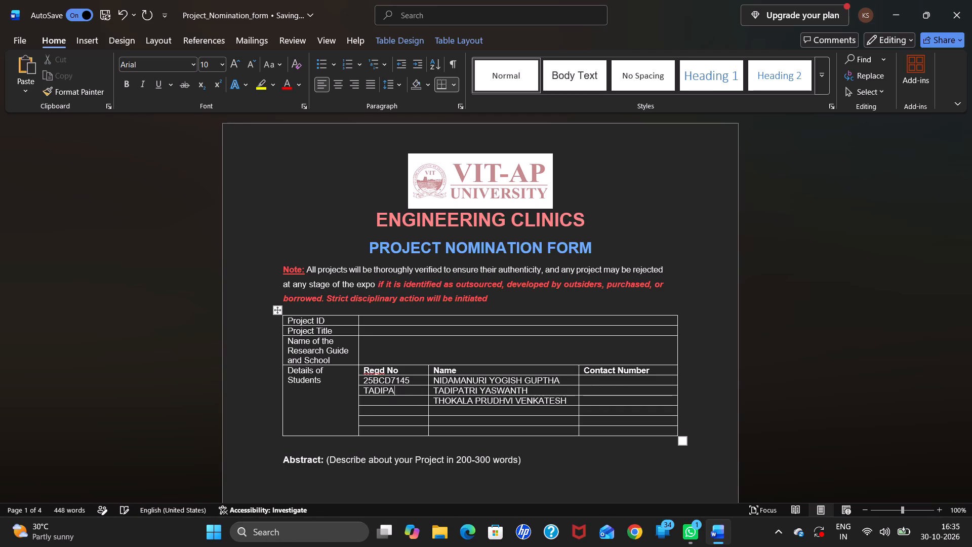
key(BackSpace)
key(BackSpace)
key(BackSpace)
key(BackSpace)
key(BackSpace)
key(BackSpace)
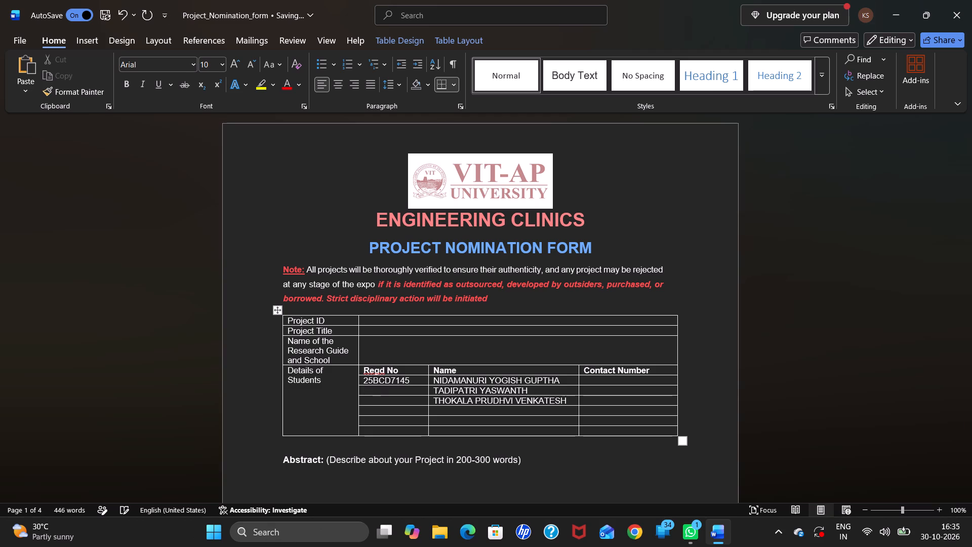
Remove the empty virtual desktop, Desktop 1, keeping the desktop that holds the nomination form and WhatsApp.
click(489, 277)
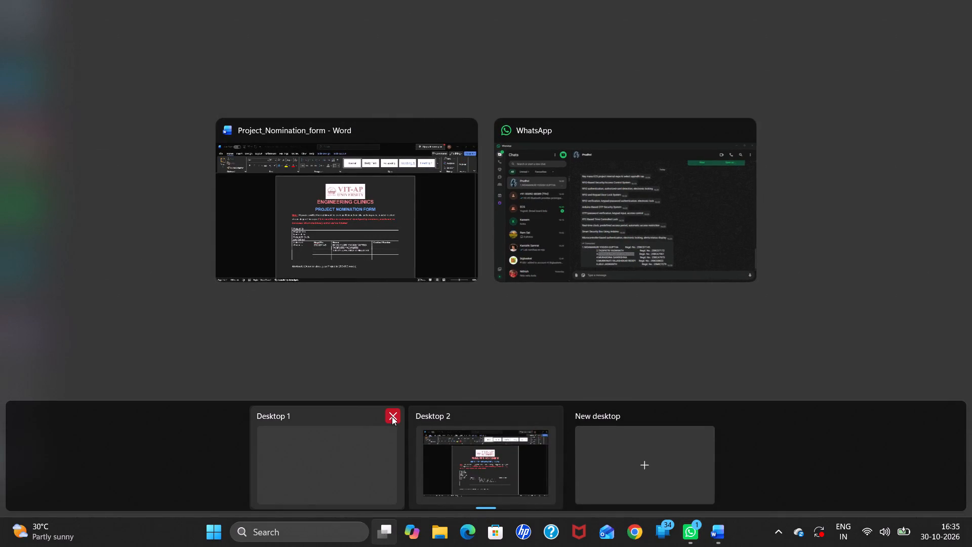
click(392, 416)
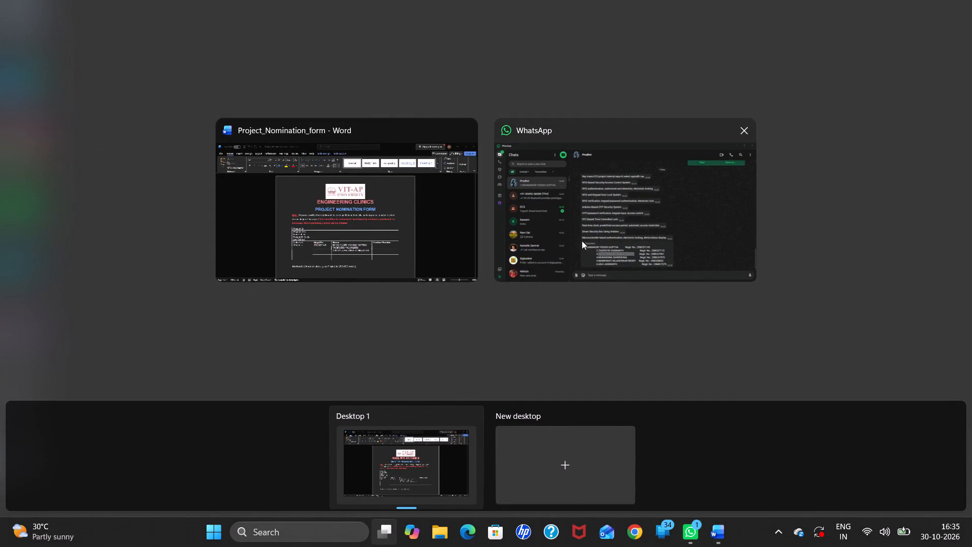
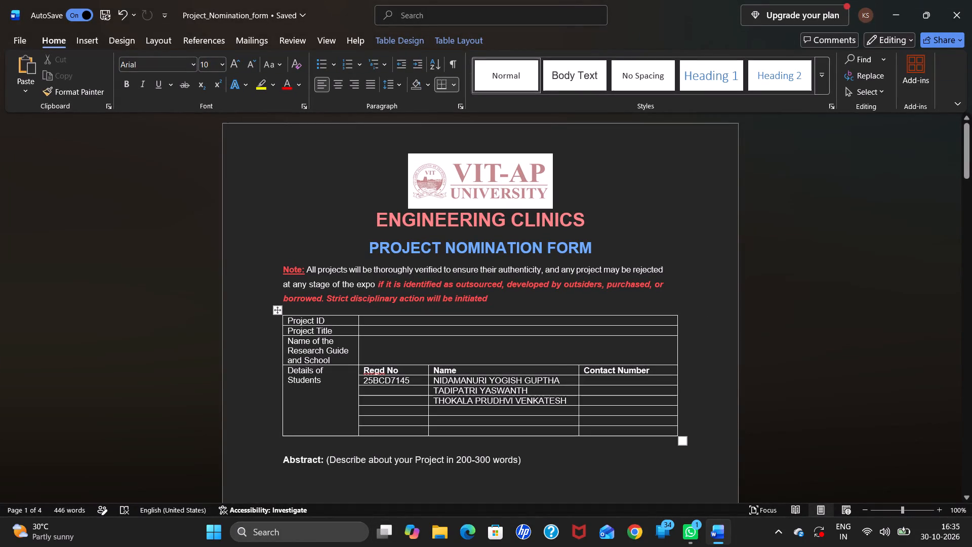
Paste the copied registration number into the empty Regd No cell of the second student row in the Details of Students table.
key(ctrl+v)
key(Down)
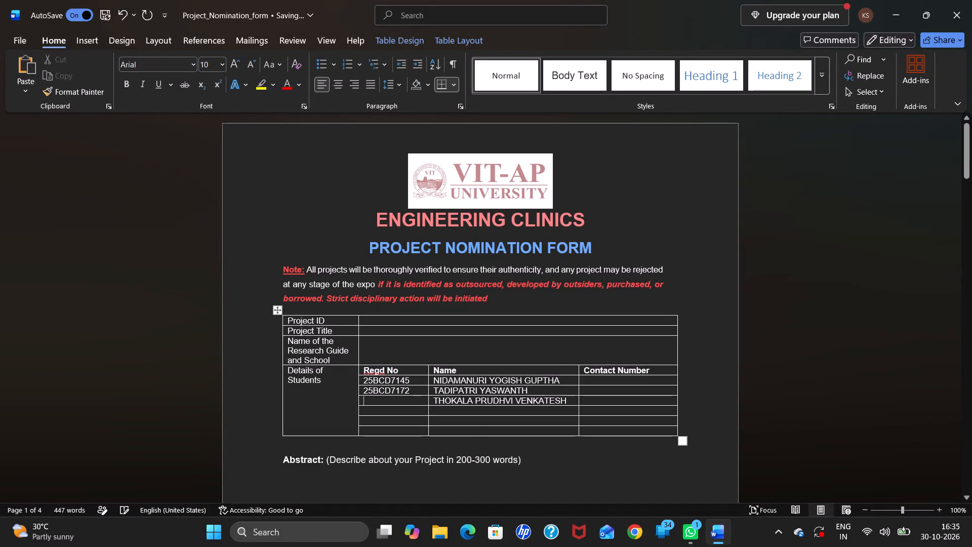
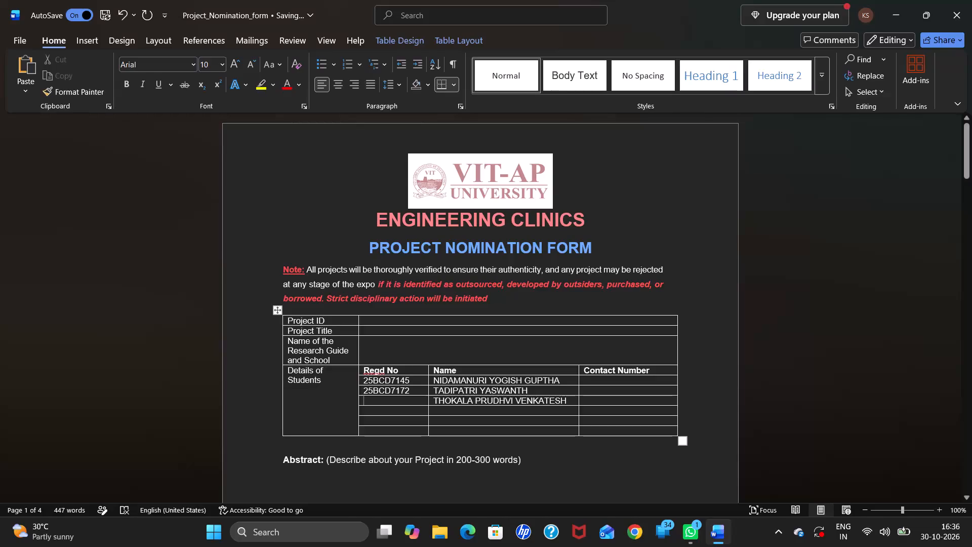
Paste the copied registration number into the empty Regd No cell of the third student row.
click(402, 400)
key(ctrl+v)
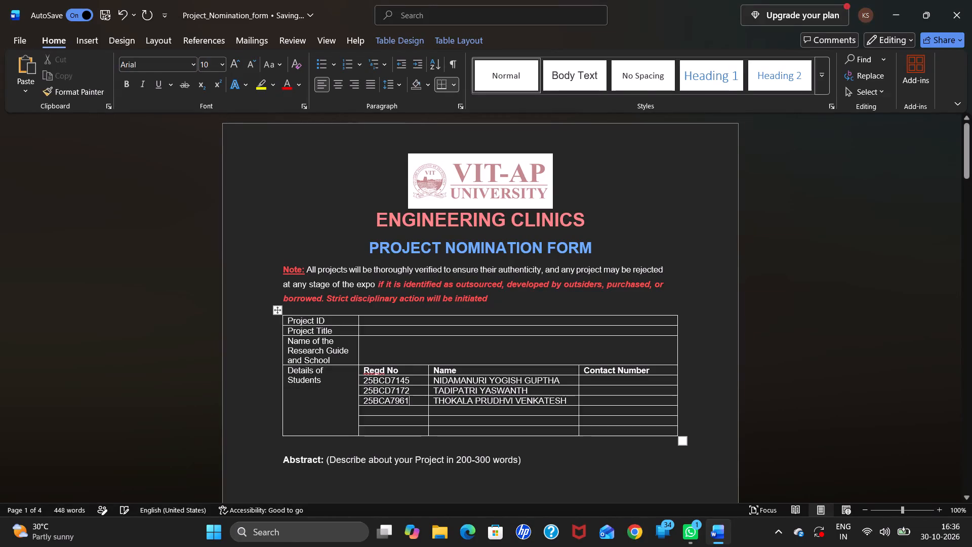
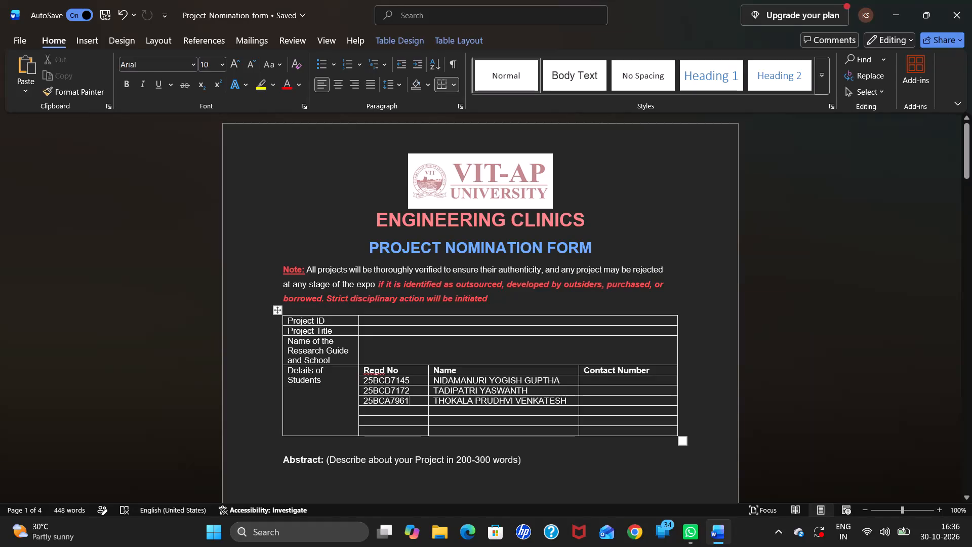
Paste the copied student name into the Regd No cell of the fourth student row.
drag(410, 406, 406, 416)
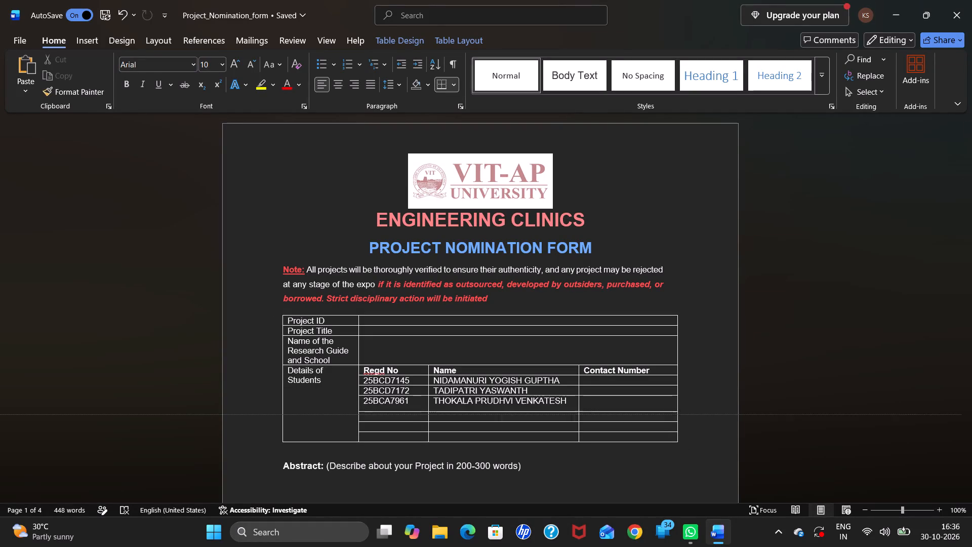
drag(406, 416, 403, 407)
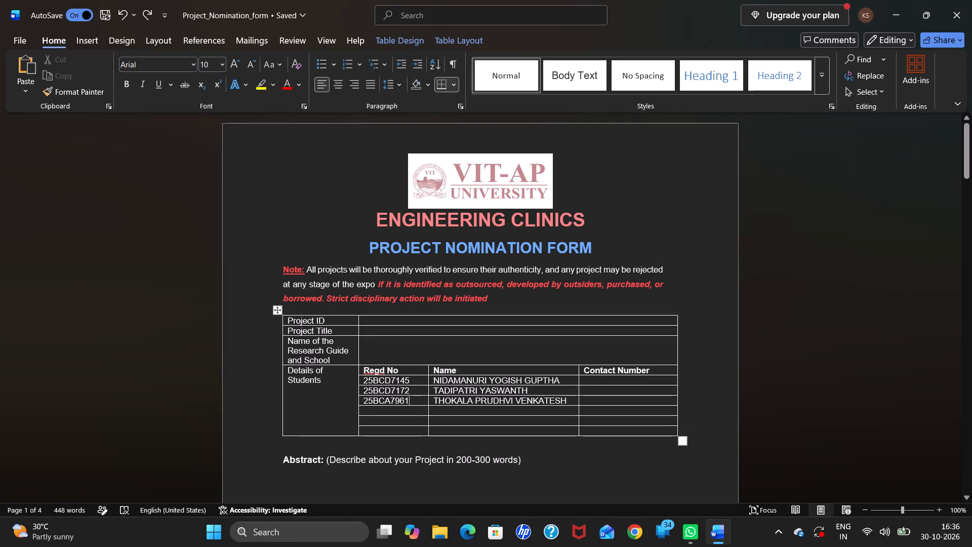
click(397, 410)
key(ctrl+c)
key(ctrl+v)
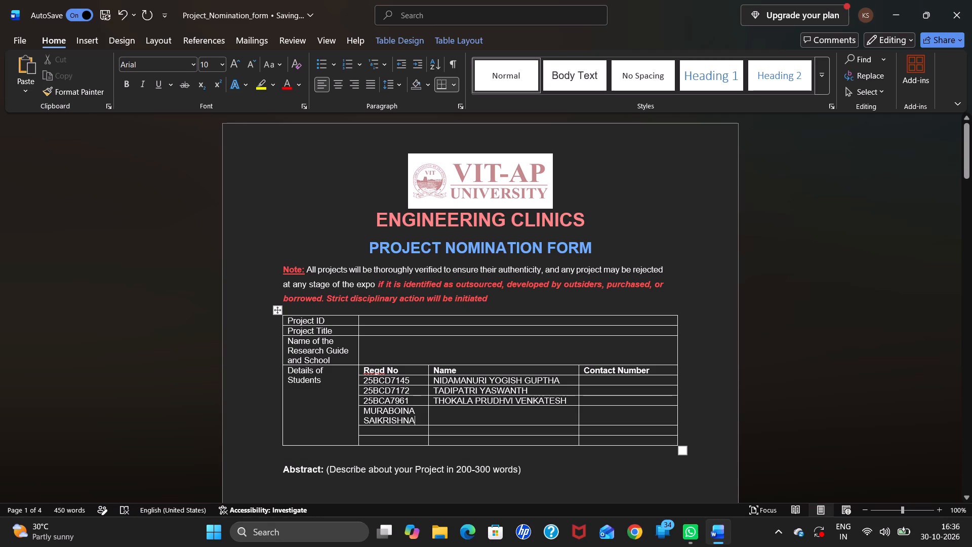
Paste the copied student name into the Name cell of the fourth student row.
click(446, 416)
key(ctrl+v)
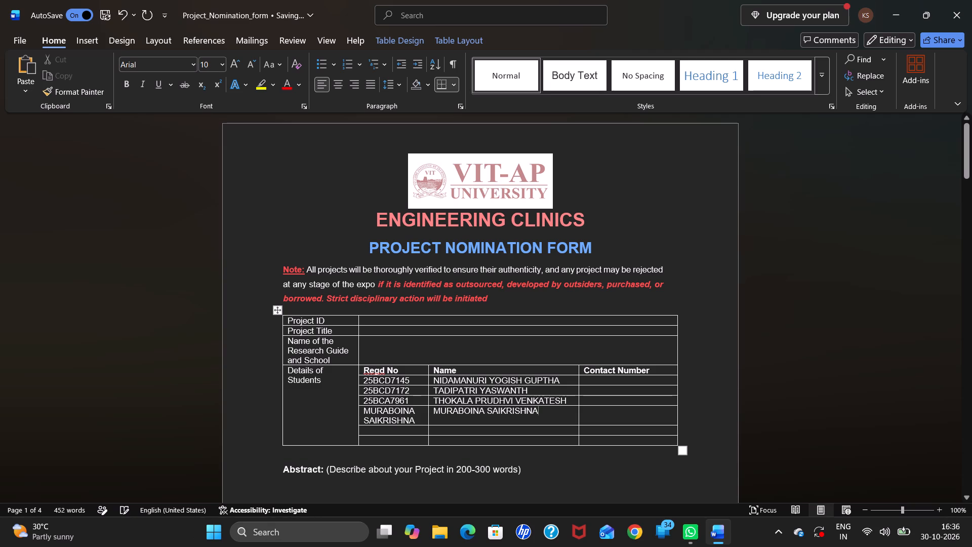
Delete the misplaced name from the fourth student row's Regd No cell, leaving it empty.
click(416, 421)
key(BackSpace)
key(BackSpace)
key(BackSpace)
key(BackSpace)
key(BackSpace)
key(BackSpace)
key(BackSpace)
key(BackSpace)
key(BackSpace)
key(BackSpace)
key(BackSpace)
key(BackSpace)
key(BackSpace)
key(BackSpace)
key(BackSpace)
key(BackSpace)
key(BackSpace)
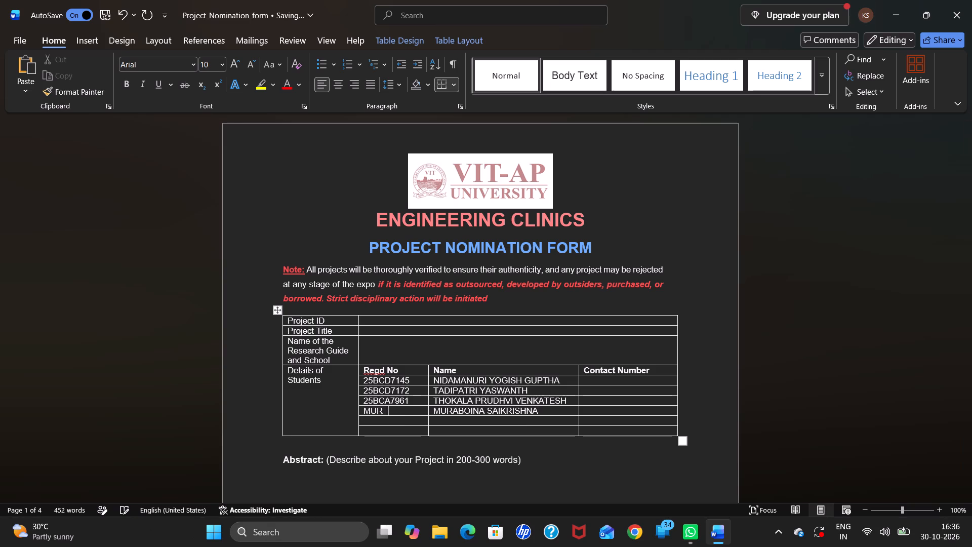
key(BackSpace)
key(BackSpace)
key(BackSpace)
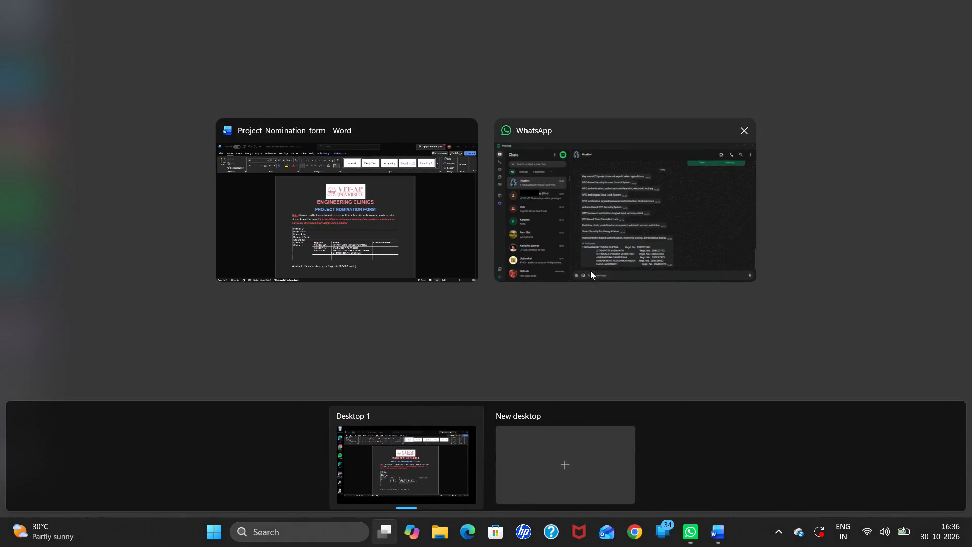
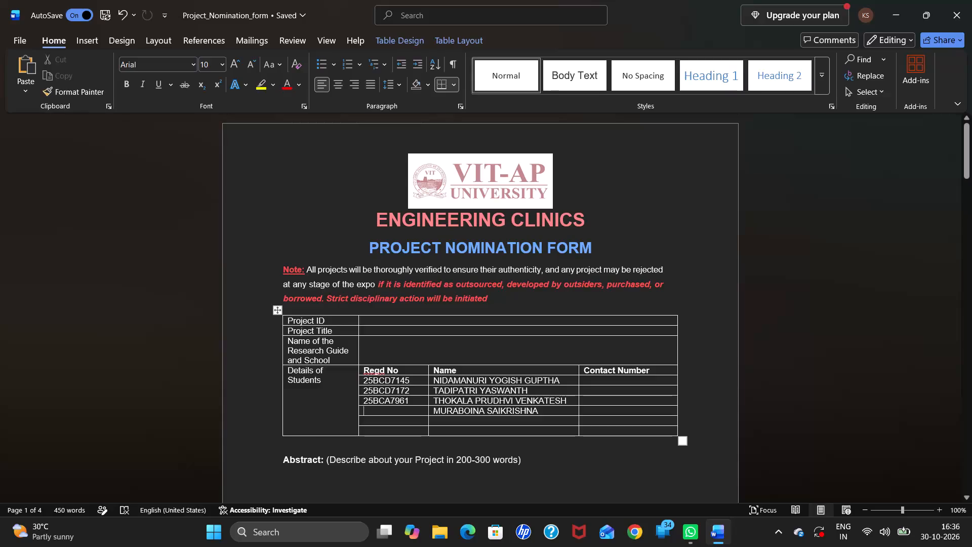
Paste the copied registration number into the empty Regd No cell of the fourth student row.
key(ctrl+v)
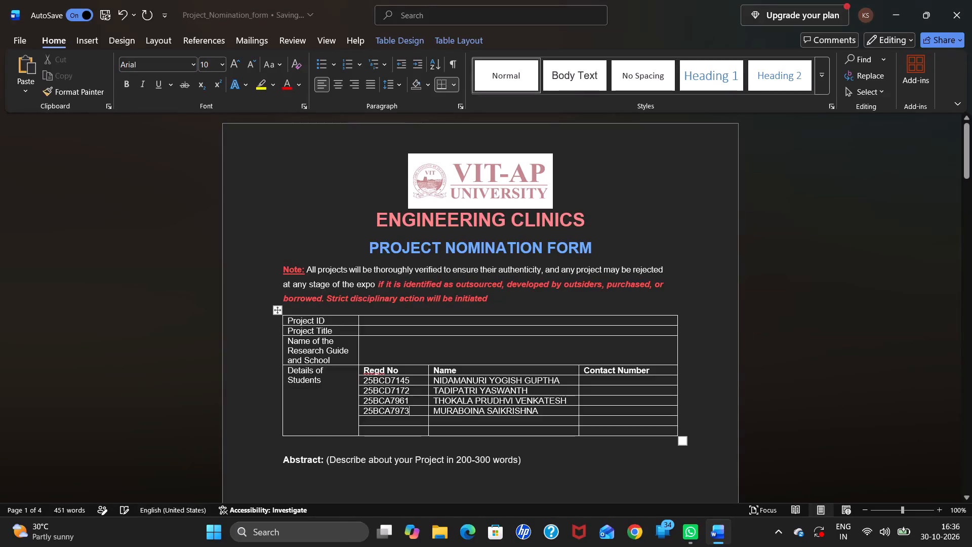
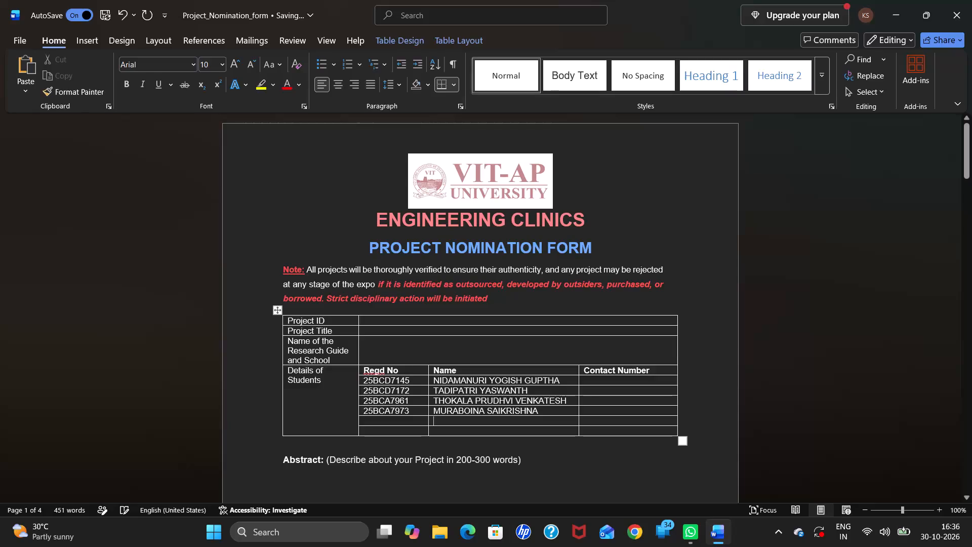
Paste the copied student name into the empty Name cell of the fifth student row.
click(460, 421)
key(ctrl+v)
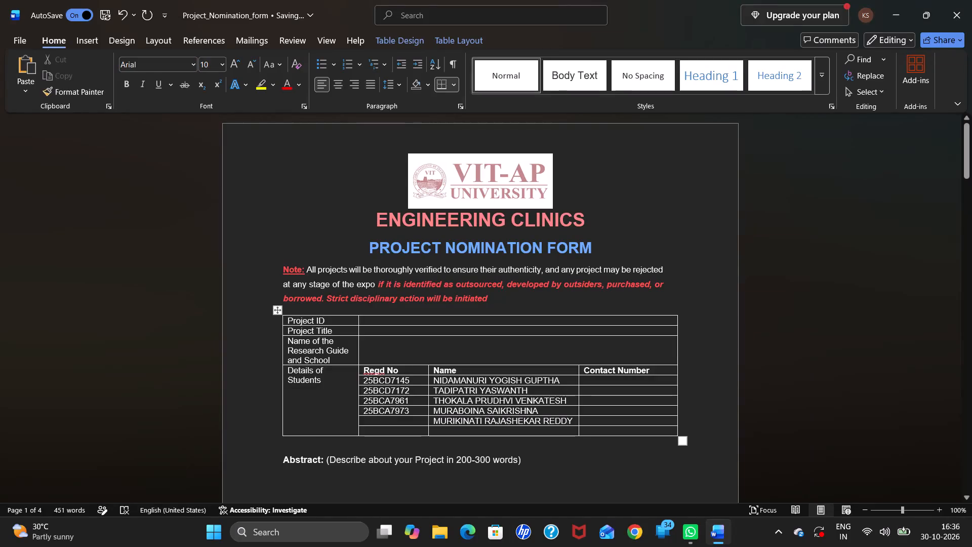
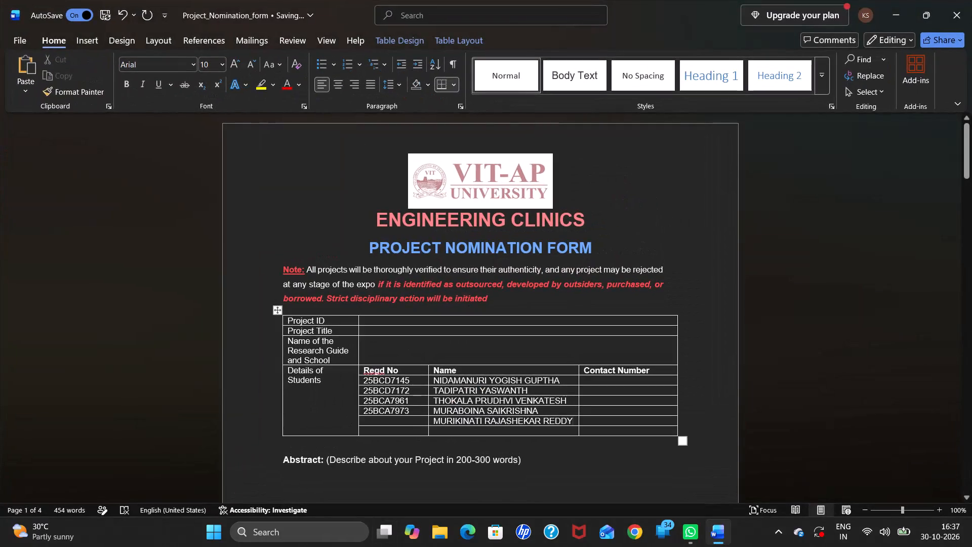
Paste the copied registration number into the empty Regd No cell of the fifth student row.
click(374, 419)
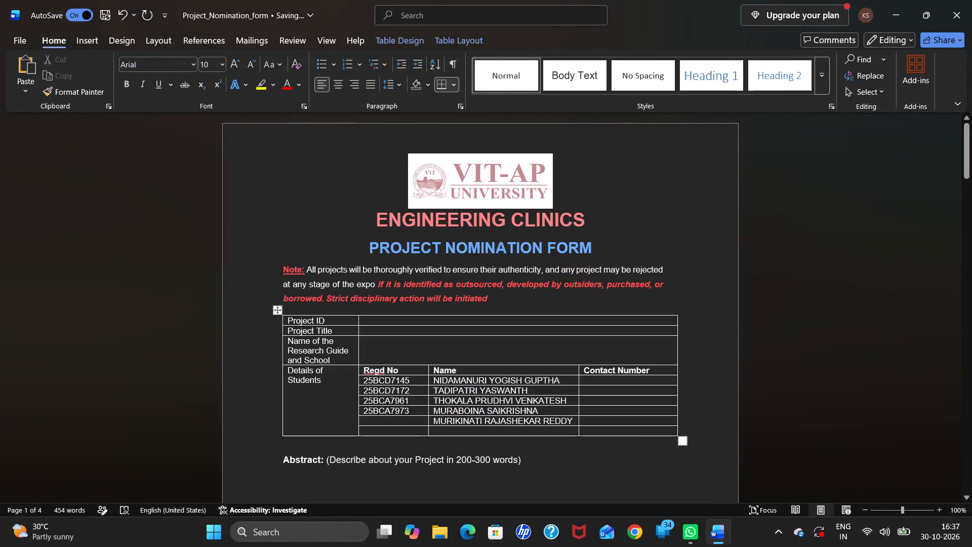
key(ctrl+v)
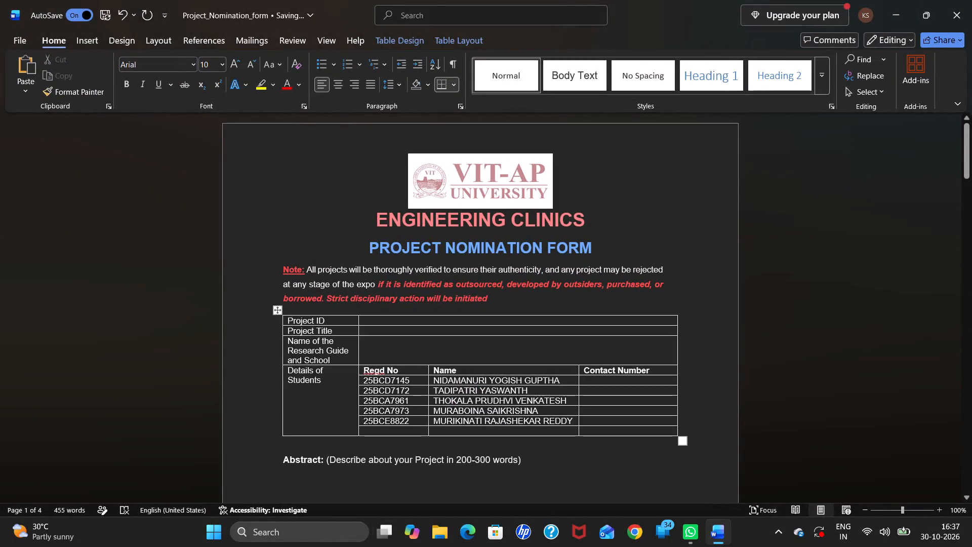
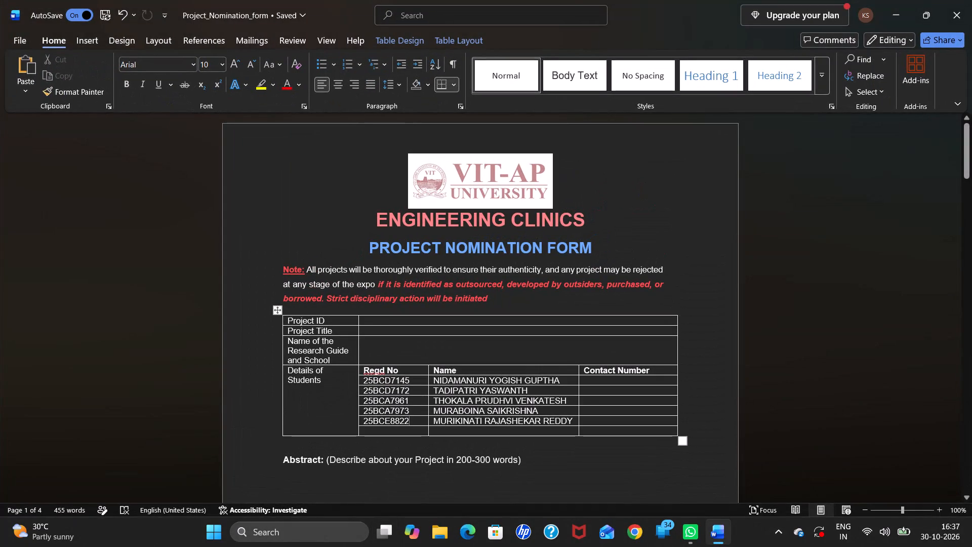
Paste the copied student name into the Name cell of the sixth student row, leaving that row's Regd No cell empty.
click(398, 432)
key(ctrl+v)
click(456, 443)
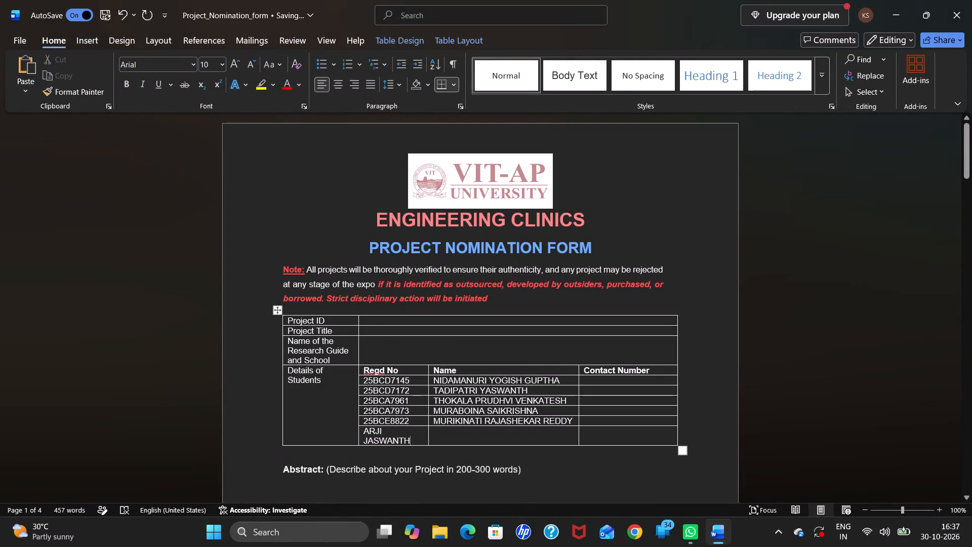
key(ctrl+v)
drag(413, 440, 364, 431)
key(BackSpace)
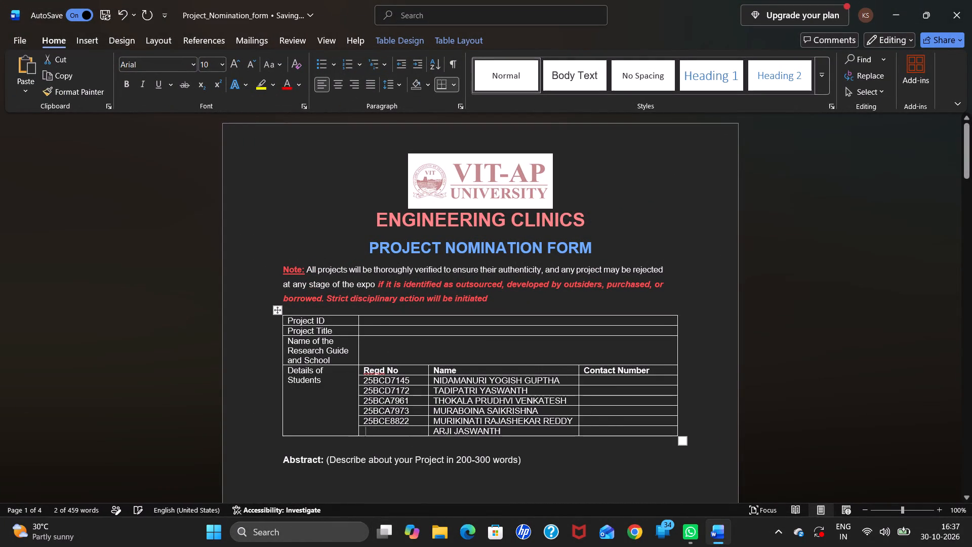
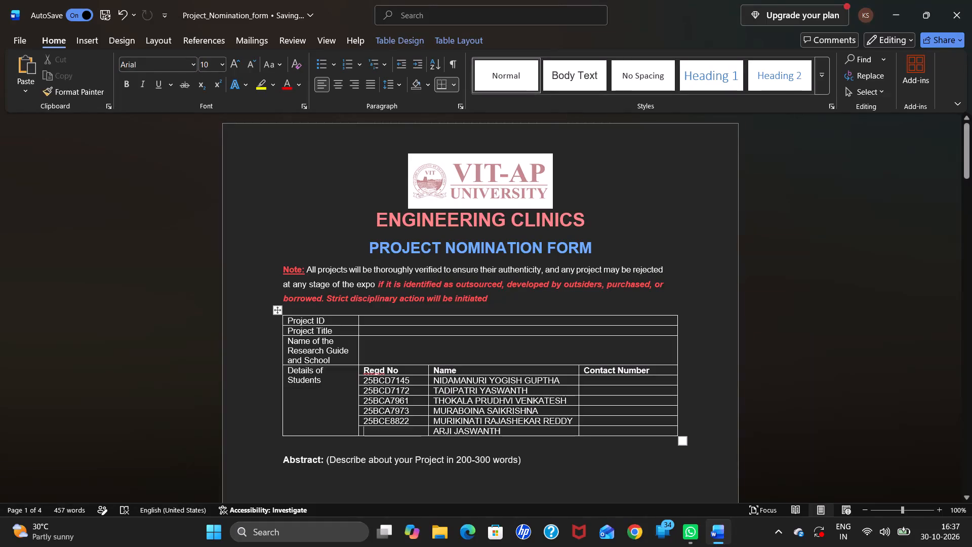
Paste the copied registration number into the empty Regd No cell of the sixth student row.
key(ctrl+v)
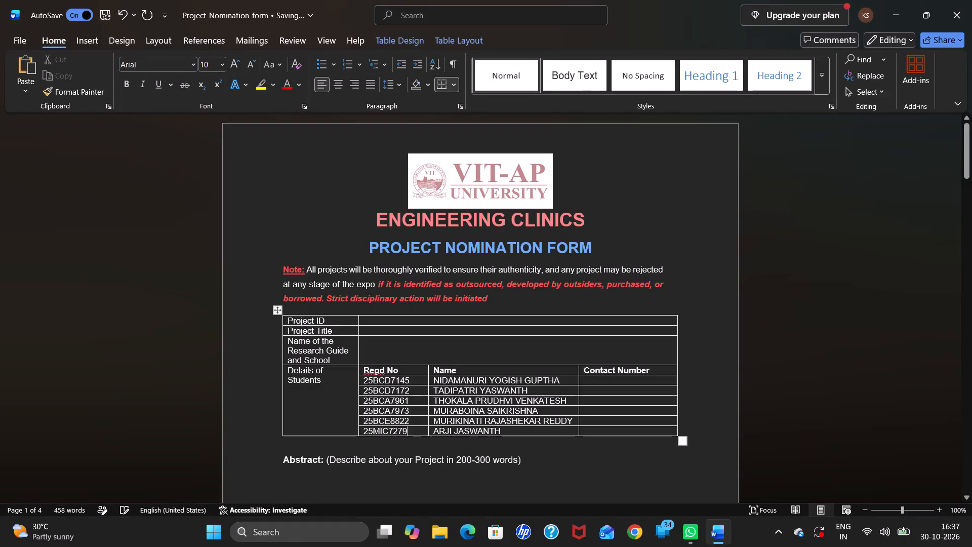
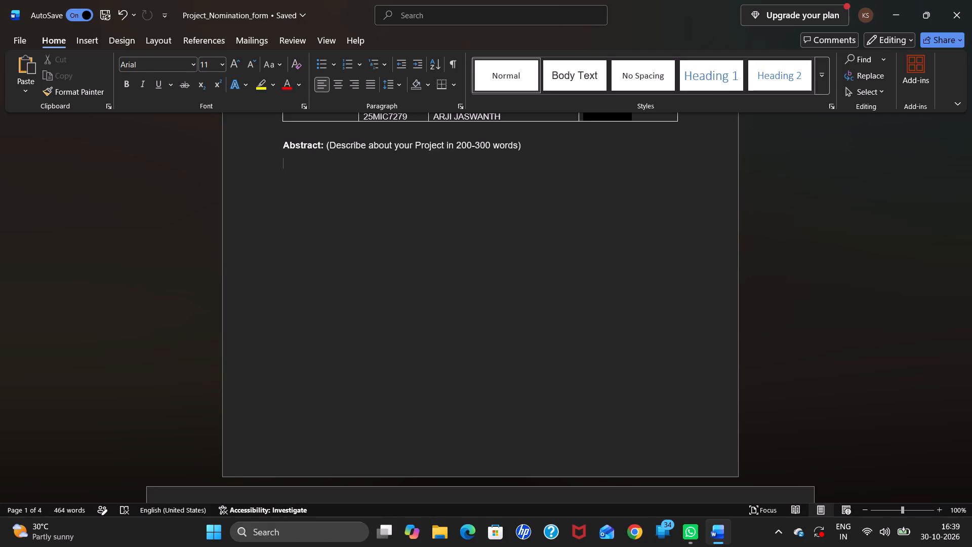
Paste the copied opening paragraph on the secure handling of question papers under the Abstract heading, indenting its first line with twelve spaces.
key(Down)
key(space)
key(space)
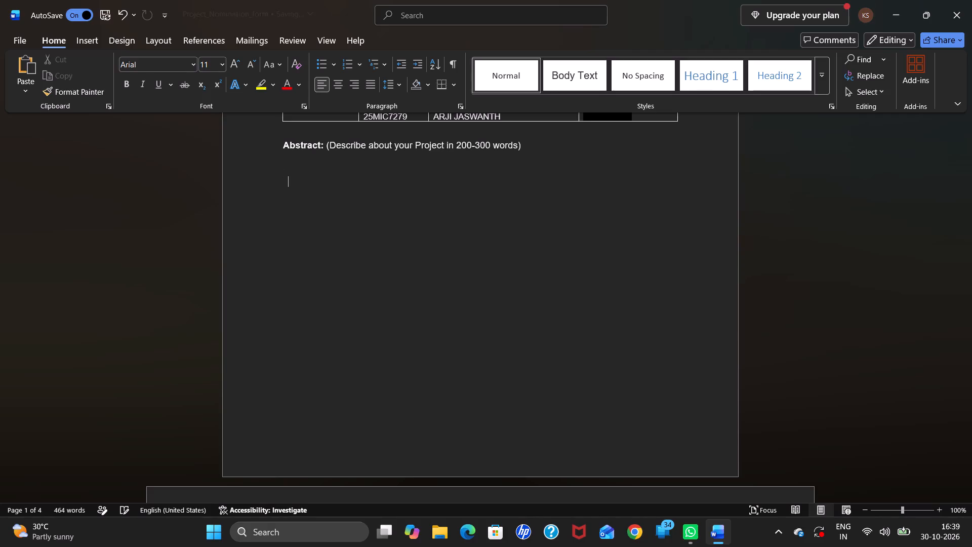
key(space)
key(space)
key(space)
key(space)
key(space)
key(space)
key(space)
key(space)
key(space)
key(space)
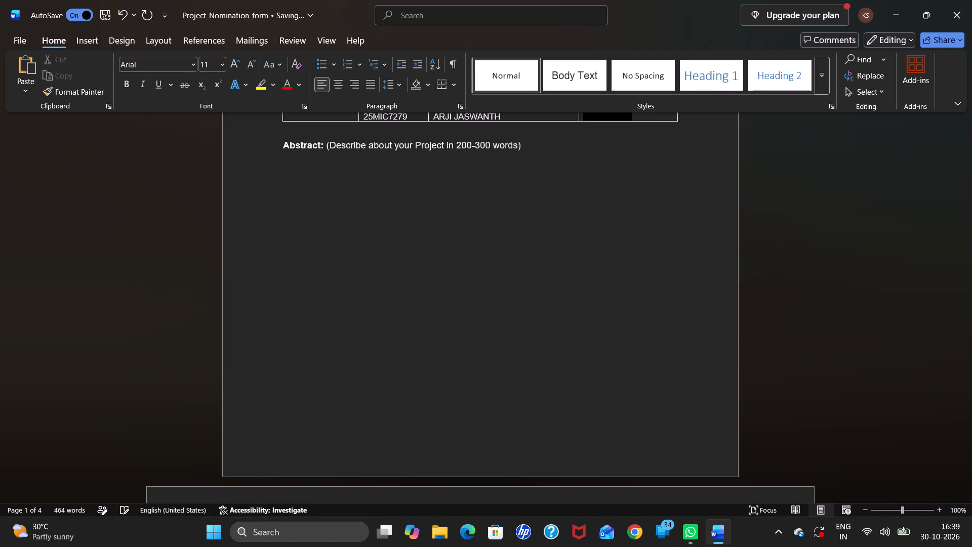
key(ctrl+v)
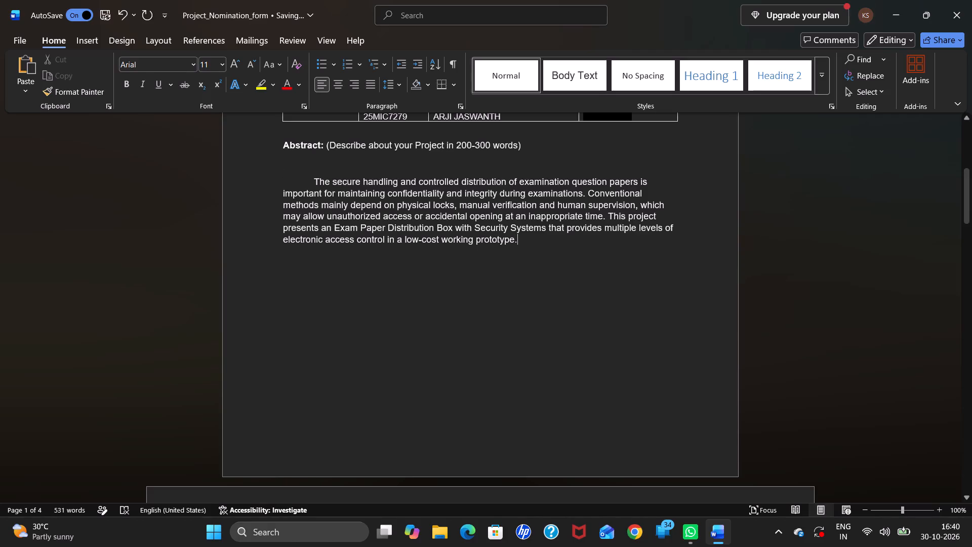
Start a second space-indented paragraph below the first abstract paragraph, leaving one blank line between them.
key(Return)
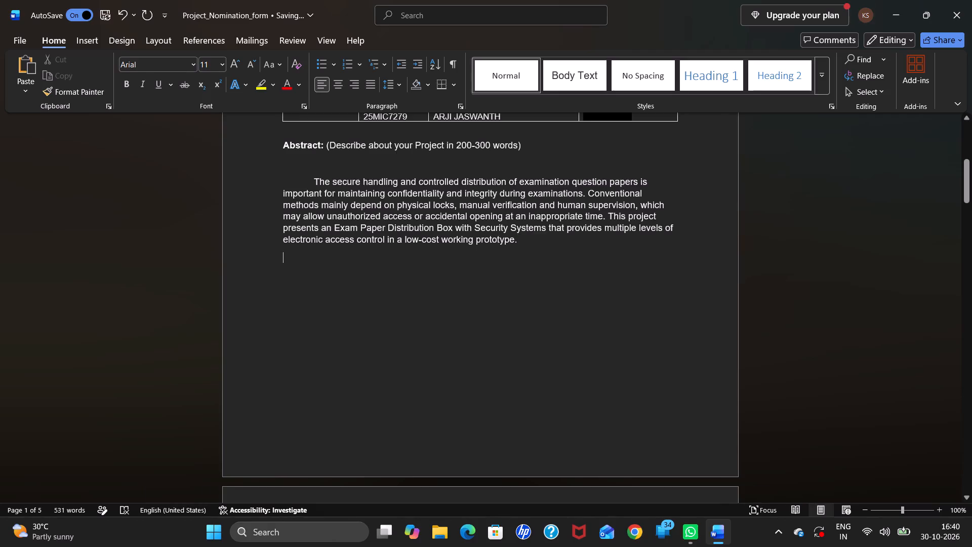
key(Return)
key(space)
key(space)
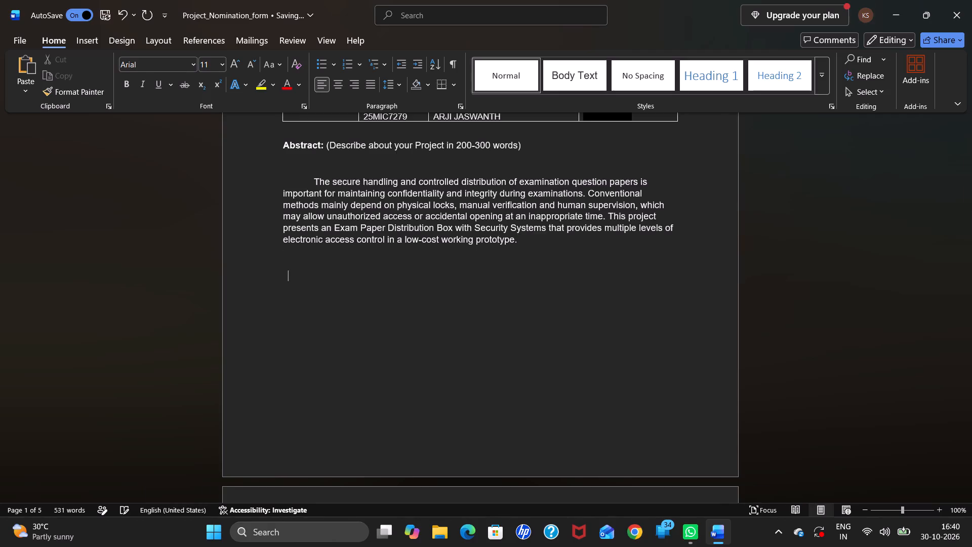
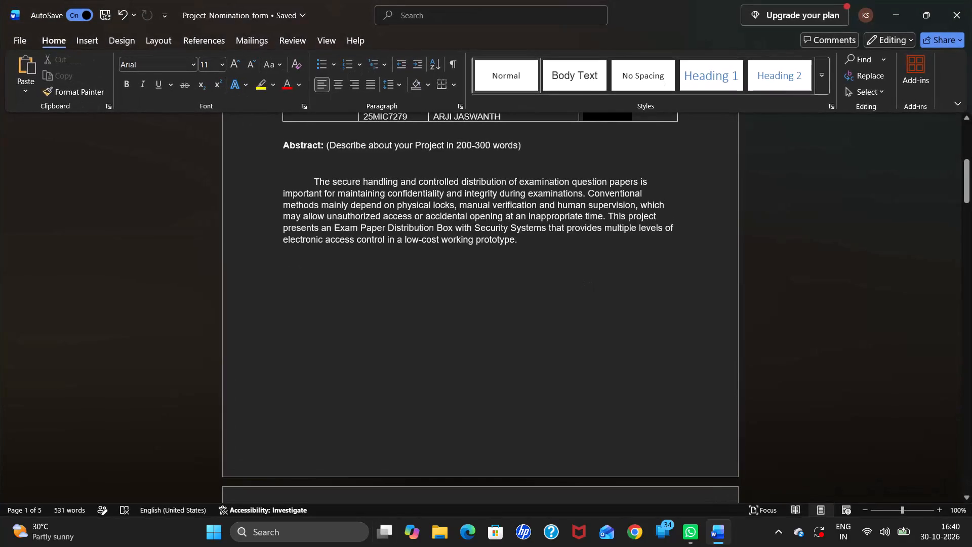
Paste the copied paragraph on the Arduino Uno system and its authentication layers as the second abstract paragraph.
key(ctrl+v)
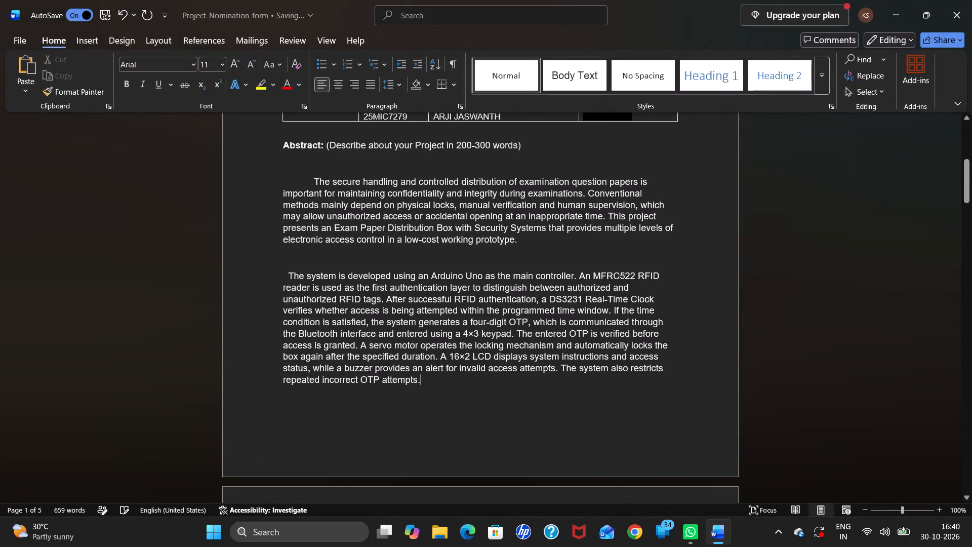
Start a new line directly below the second abstract paragraph, after "repeated incorrect OTP attempts.".
scroll(416, 357, down, 3)
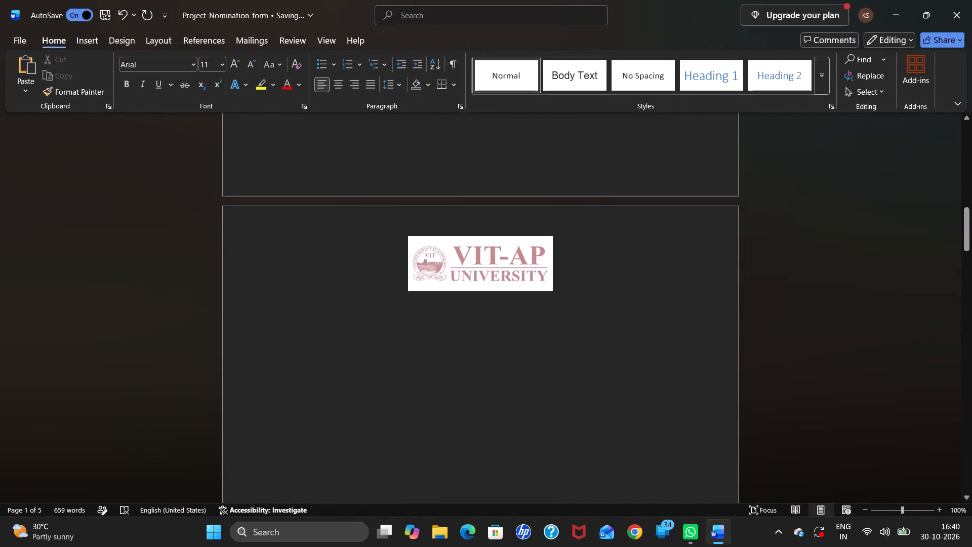
scroll(416, 357, down, 1)
scroll(465, 277, up, 2)
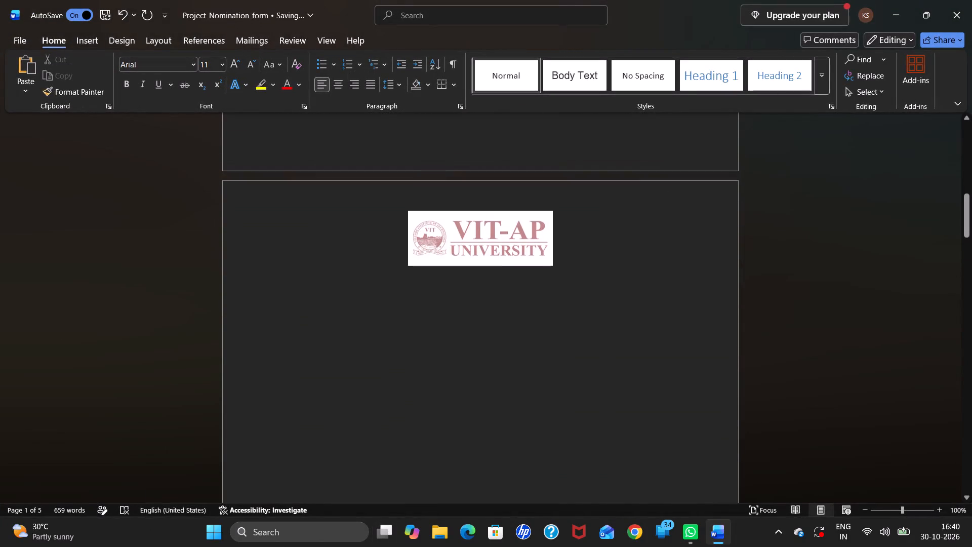
scroll(465, 277, up, 1)
click(465, 277)
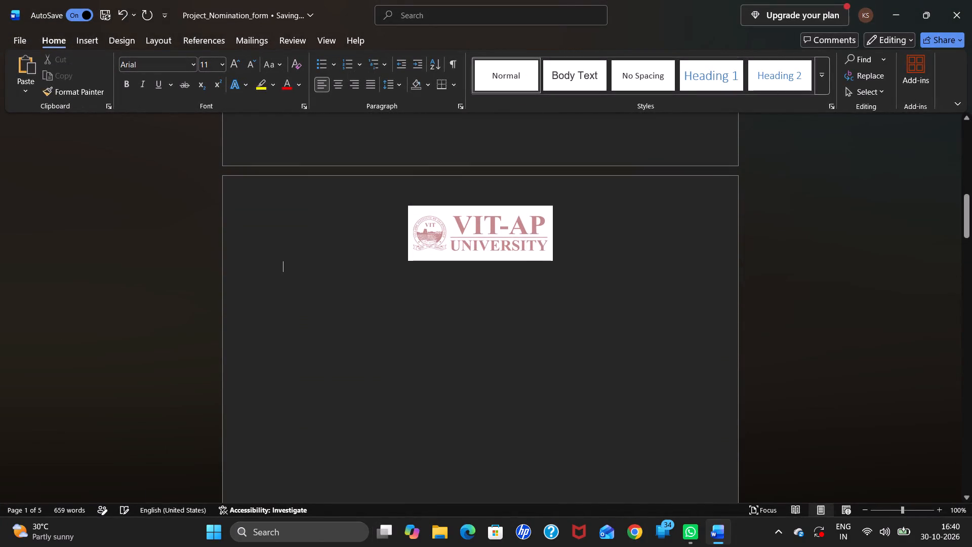
scroll(506, 325, up, 2)
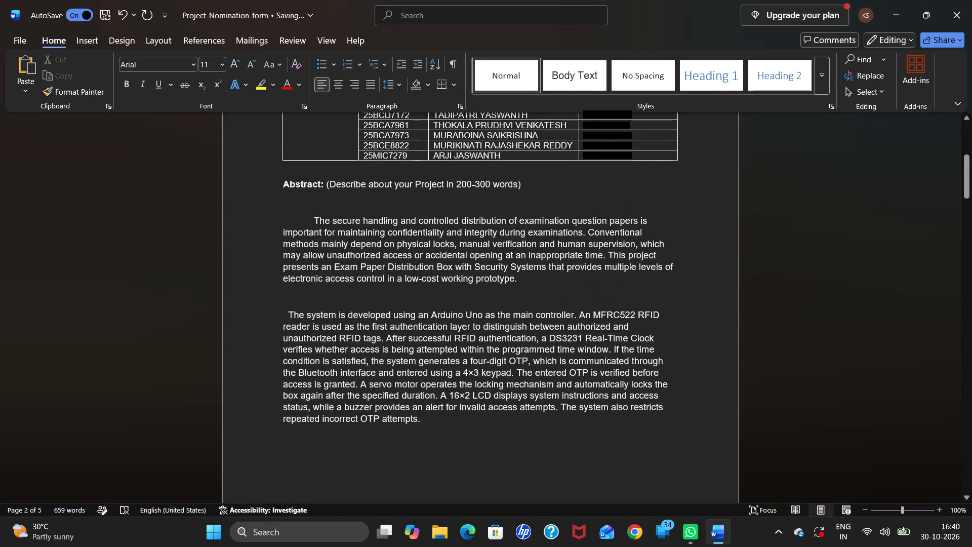
scroll(489, 429, down, 1)
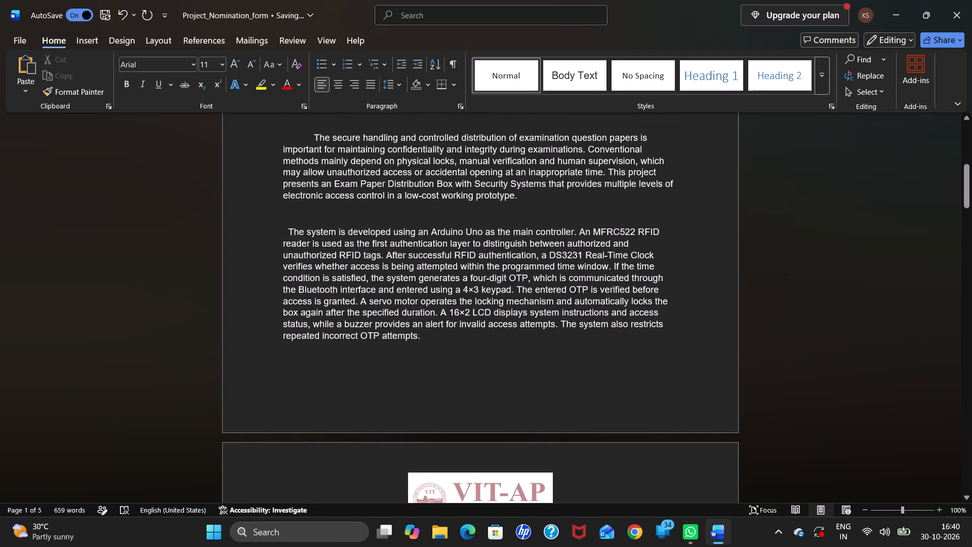
click(425, 337)
key(Return)
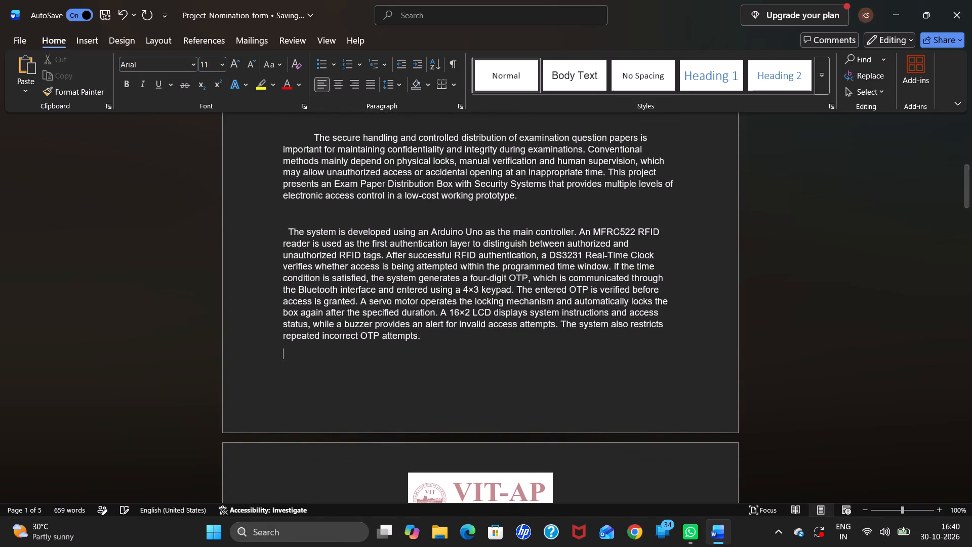
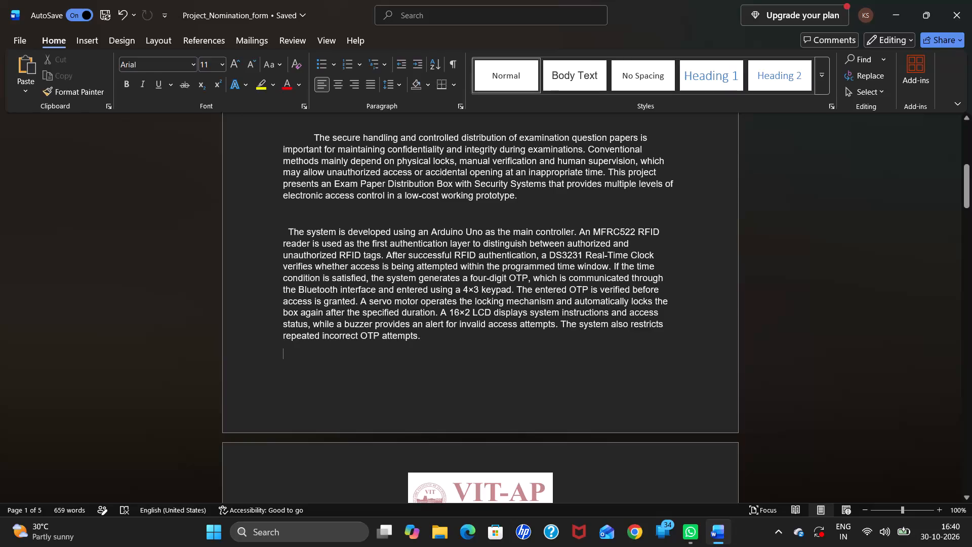
Paste the copied closing paragraph on the developed prototype's multi-stage security approach as the third abstract paragraph.
key(ctrl+v)
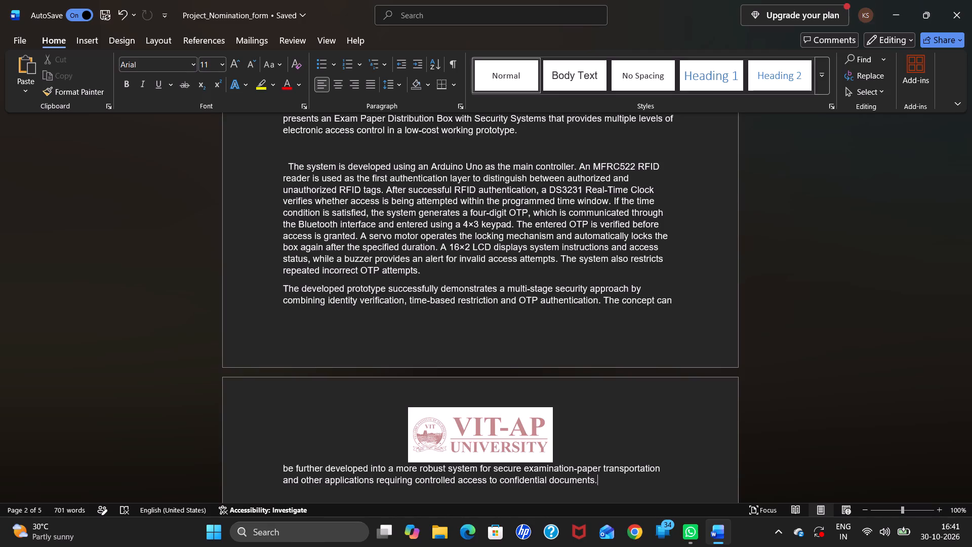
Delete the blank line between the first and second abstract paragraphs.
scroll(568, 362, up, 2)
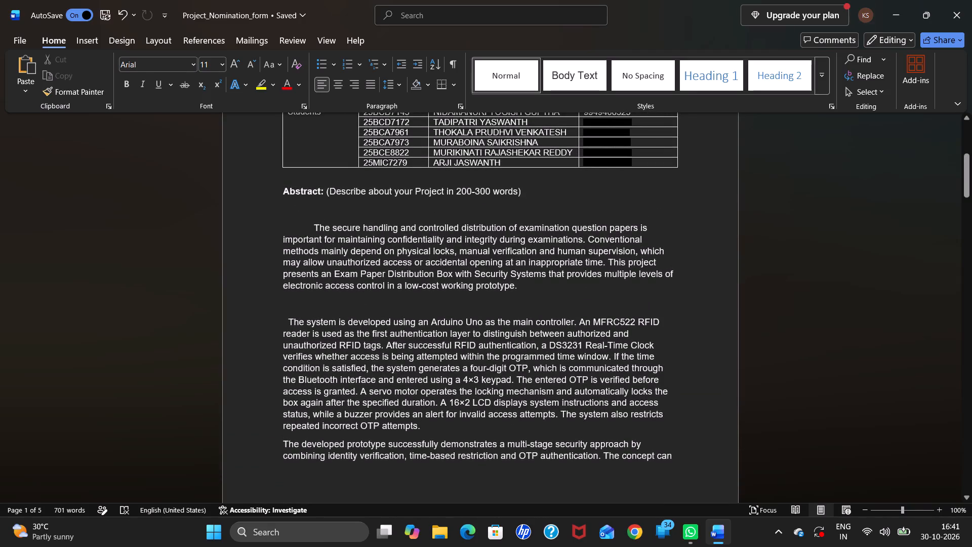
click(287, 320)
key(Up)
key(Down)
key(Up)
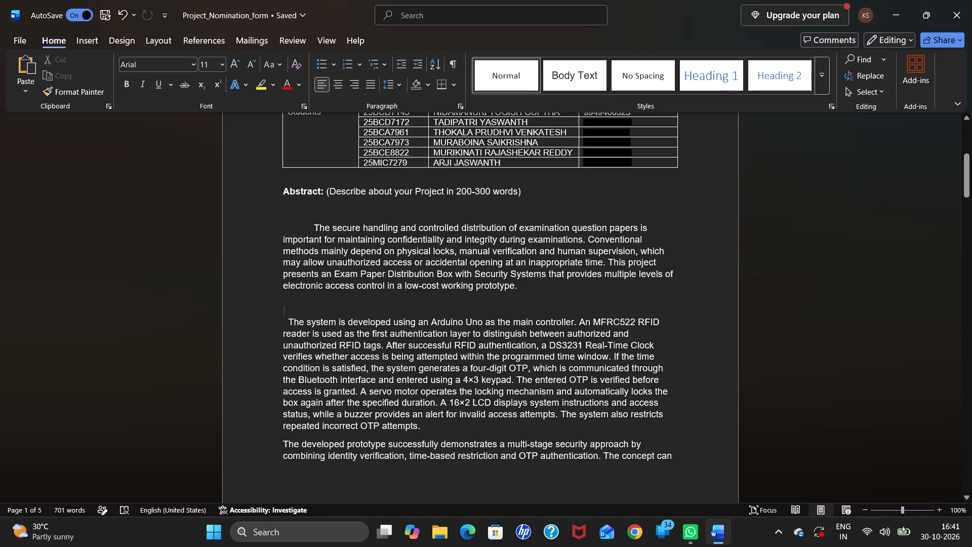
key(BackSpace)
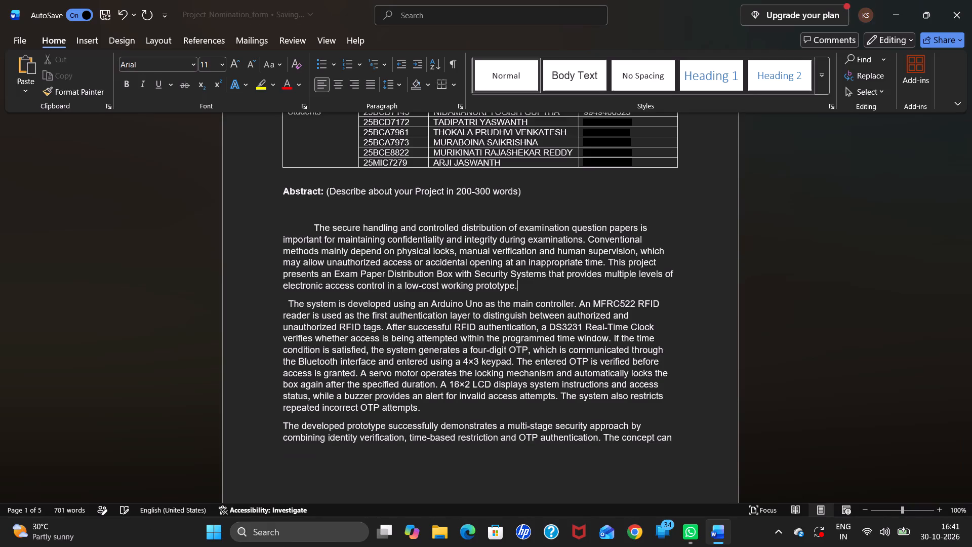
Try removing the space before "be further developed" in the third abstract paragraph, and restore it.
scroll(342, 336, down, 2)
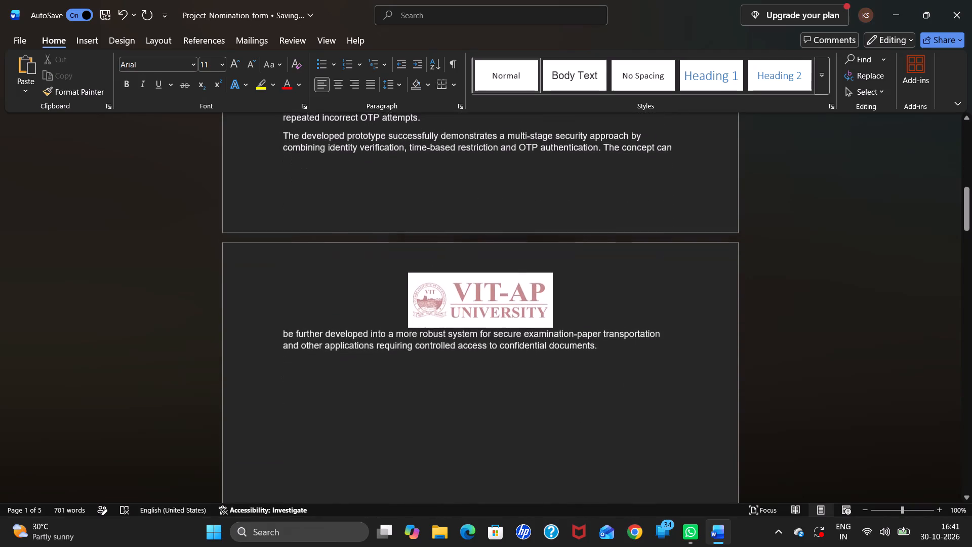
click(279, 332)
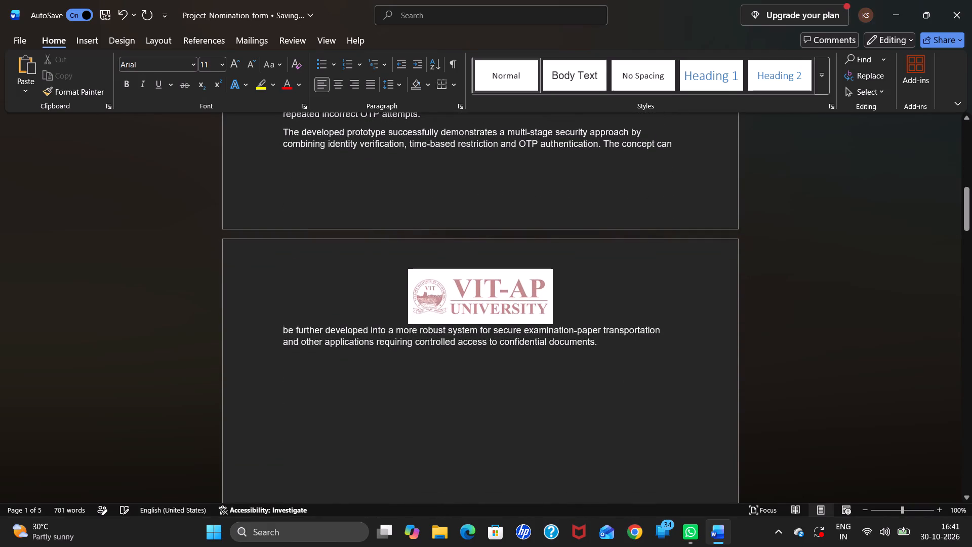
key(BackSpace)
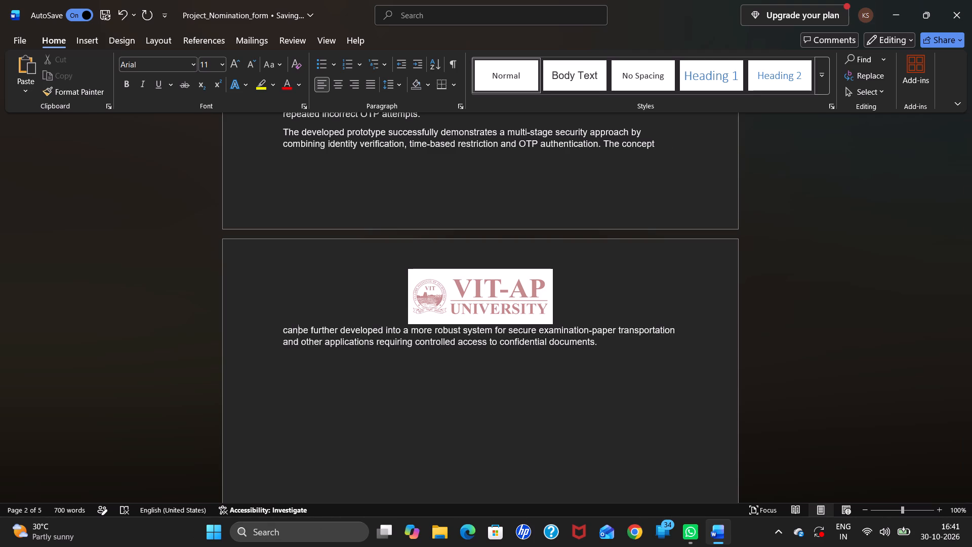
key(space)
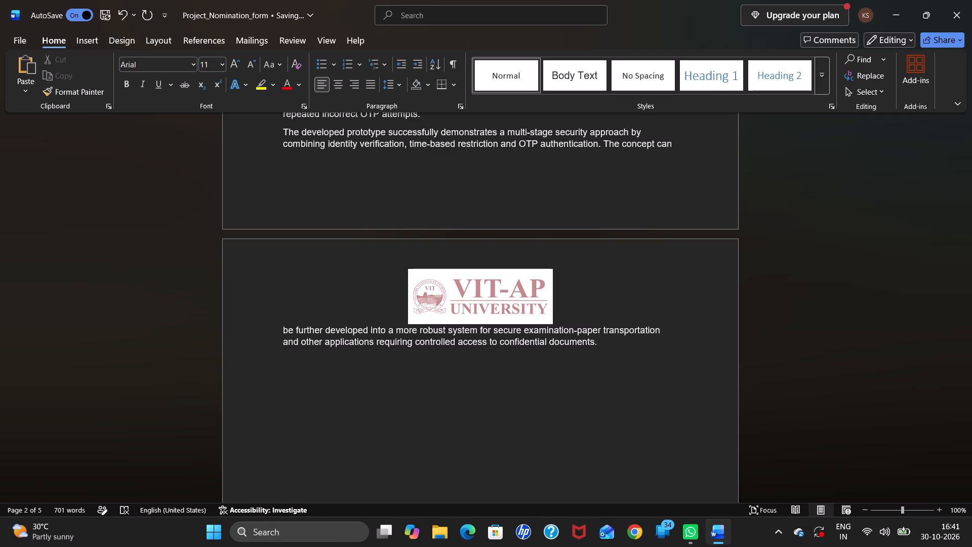
Look over the form from the student details table through the abstract to the prototype image page.
scroll(355, 346, up, 2)
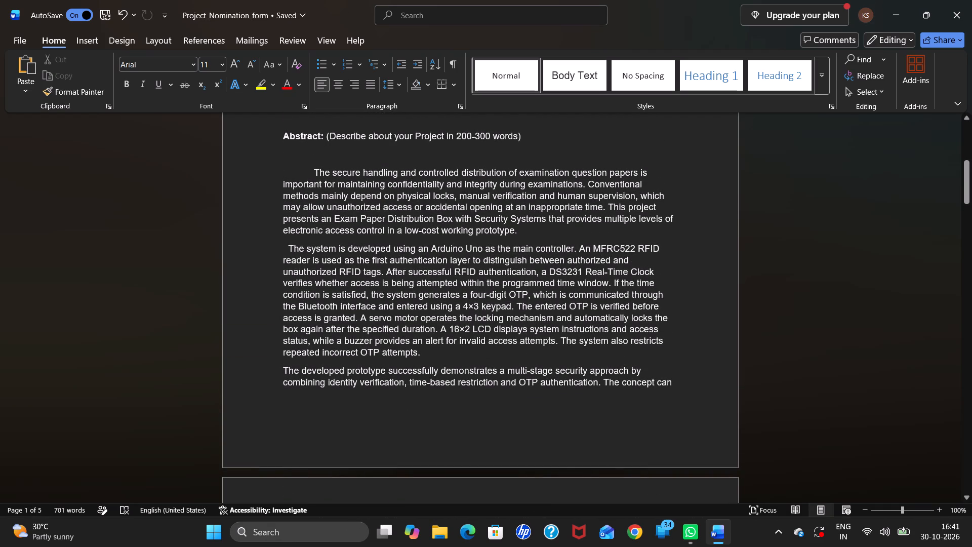
click(421, 354)
scroll(421, 354, up, 2)
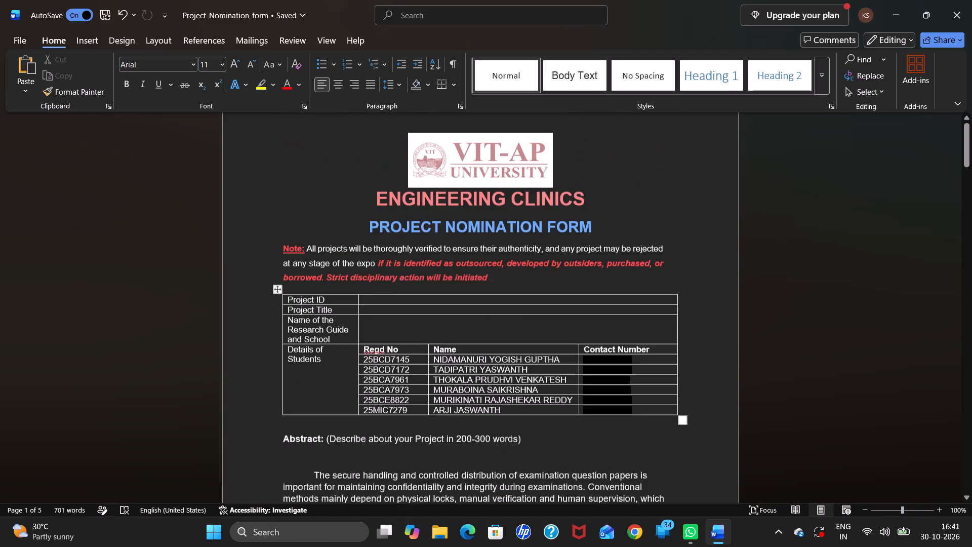
scroll(421, 354, down, 3)
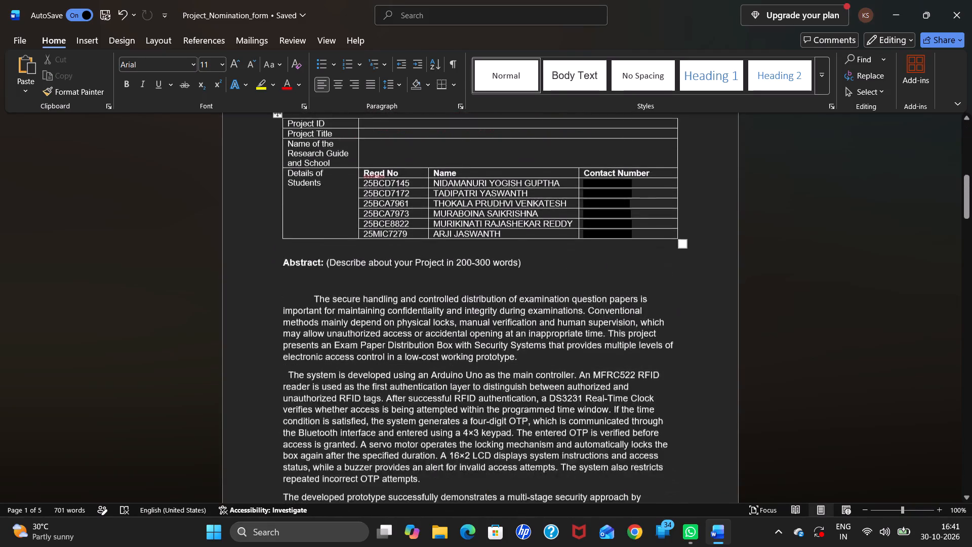
scroll(421, 354, down, 3)
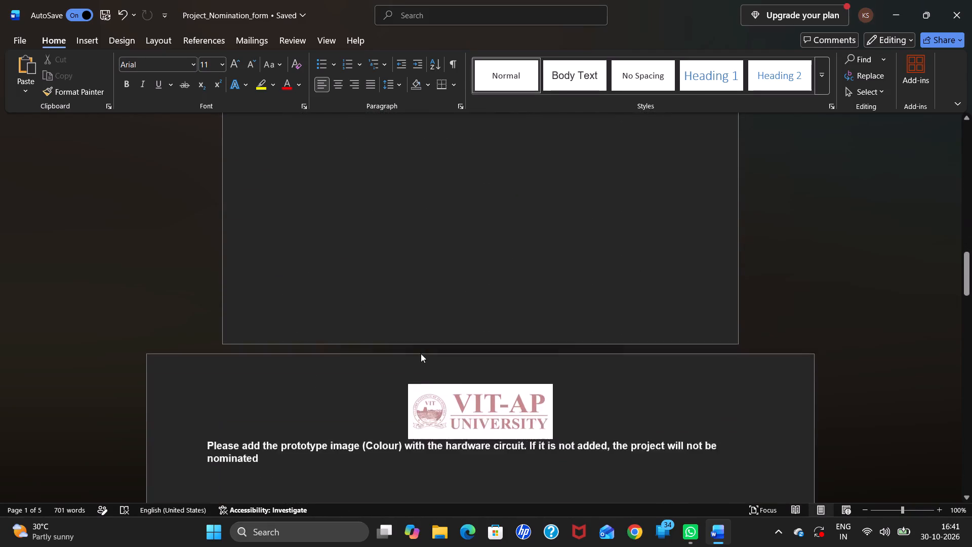
scroll(421, 354, up, 4)
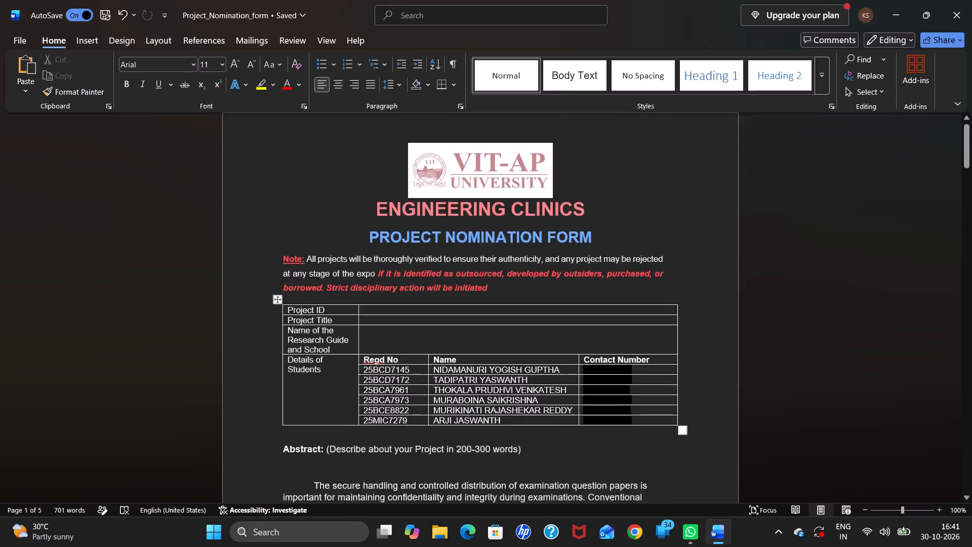
scroll(421, 354, down, 2)
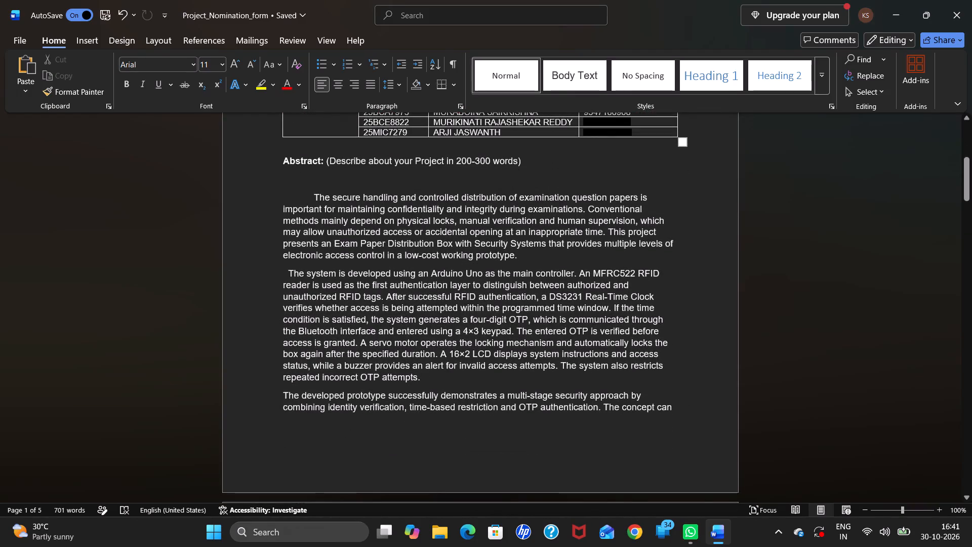
Insert a blank line above the third abstract paragraph, before "The developed prototype successfully demonstrates".
click(283, 386)
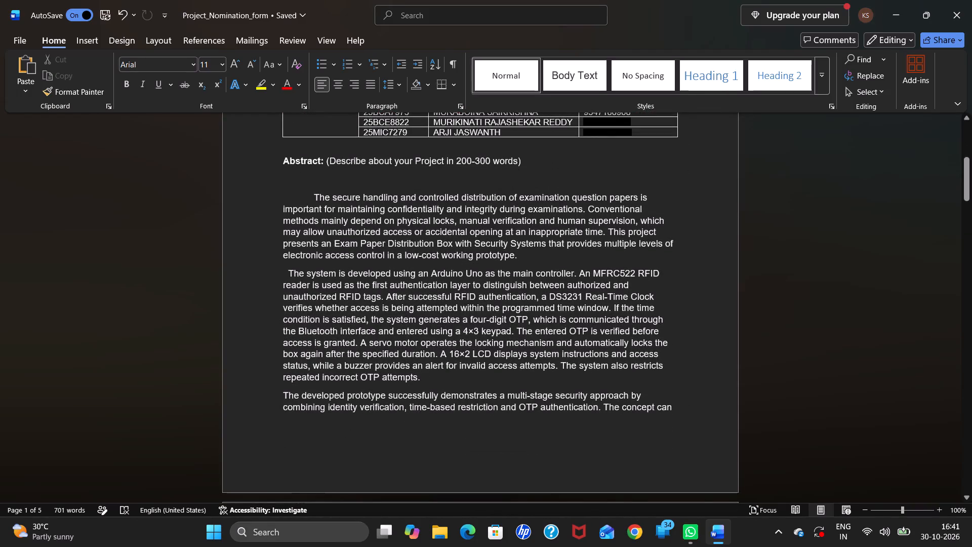
key(Down)
key(Return)
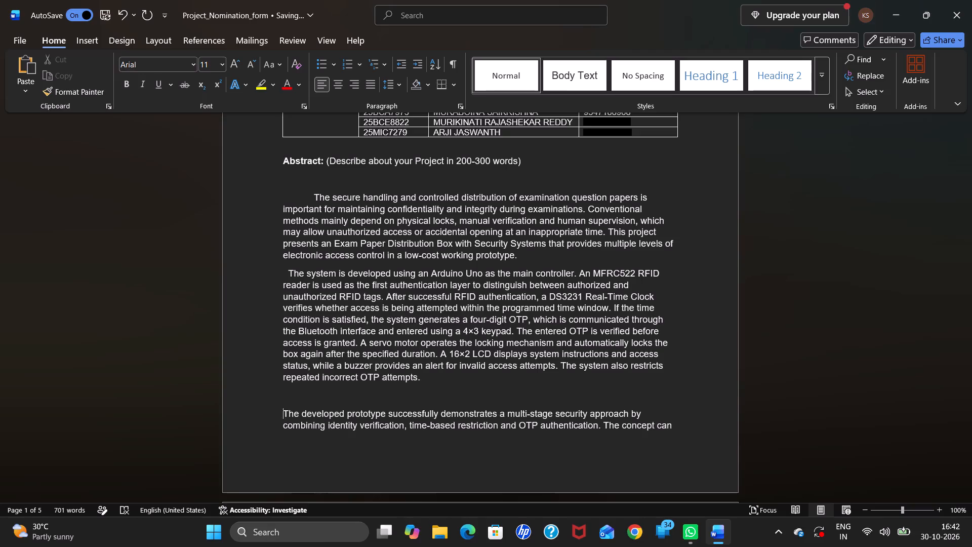
Remove the leading spaces before "The system is developed" and insert a blank line above that second abstract paragraph.
click(284, 272)
key(Right)
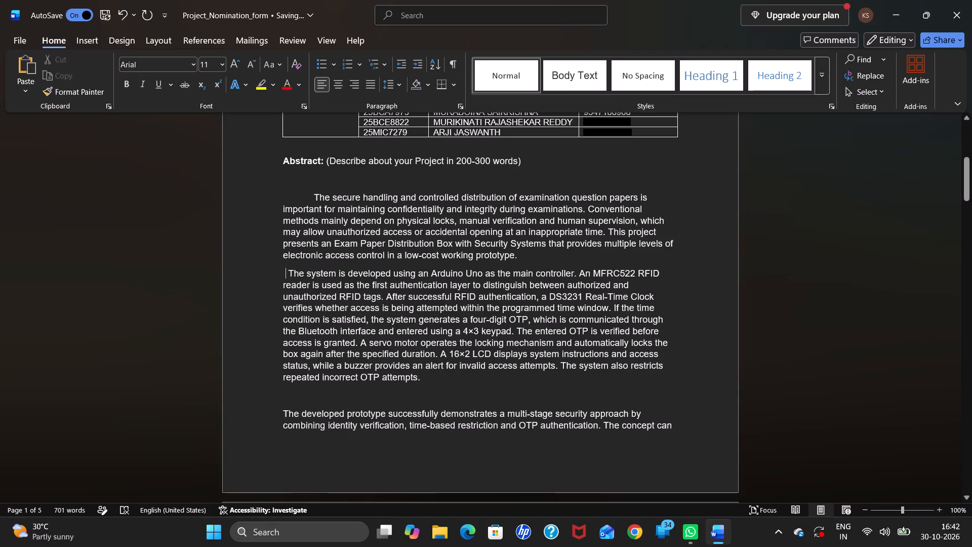
key(Right)
key(BackSpace)
key(BackSpace)
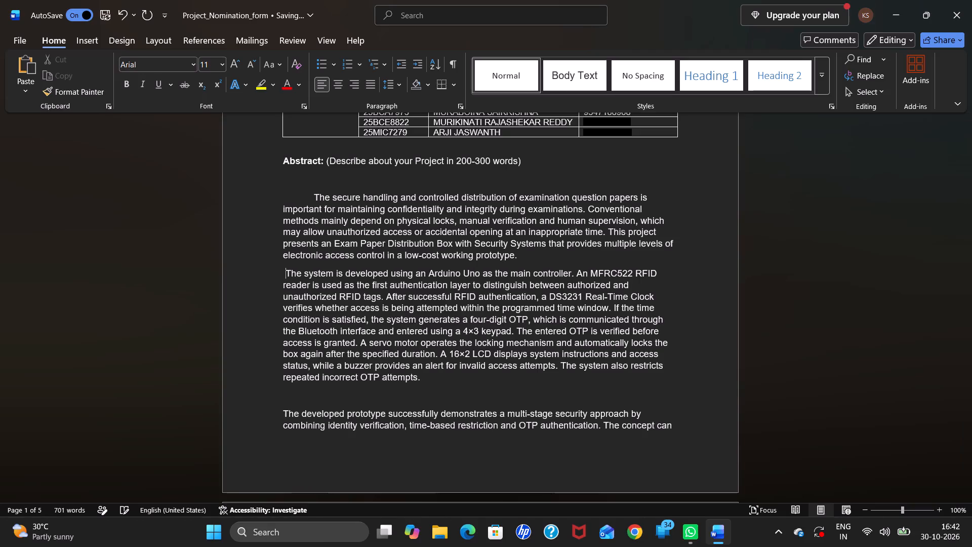
key(Return)
Examine how the abstract continues onto the second page and the empty space before the prototype image page.
scroll(284, 272, down, 1)
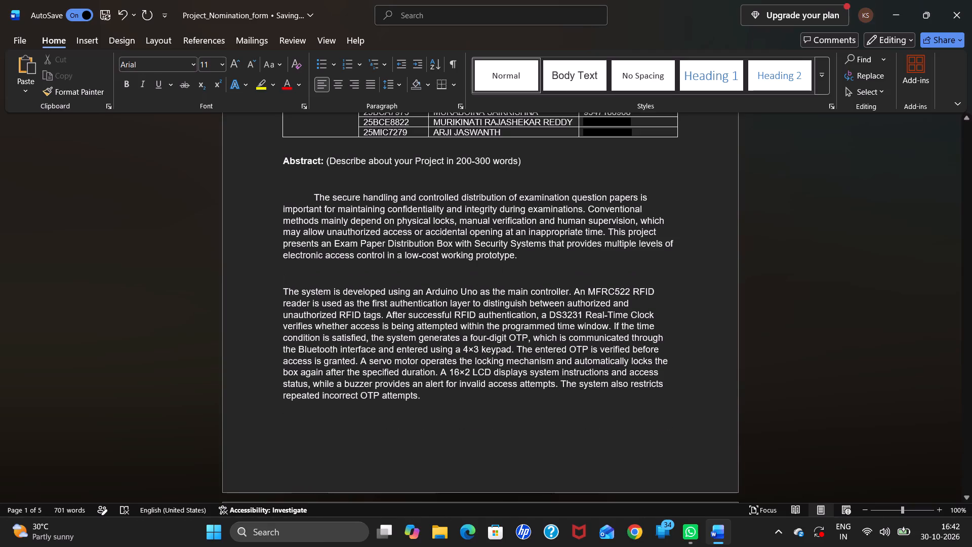
scroll(284, 272, down, 1)
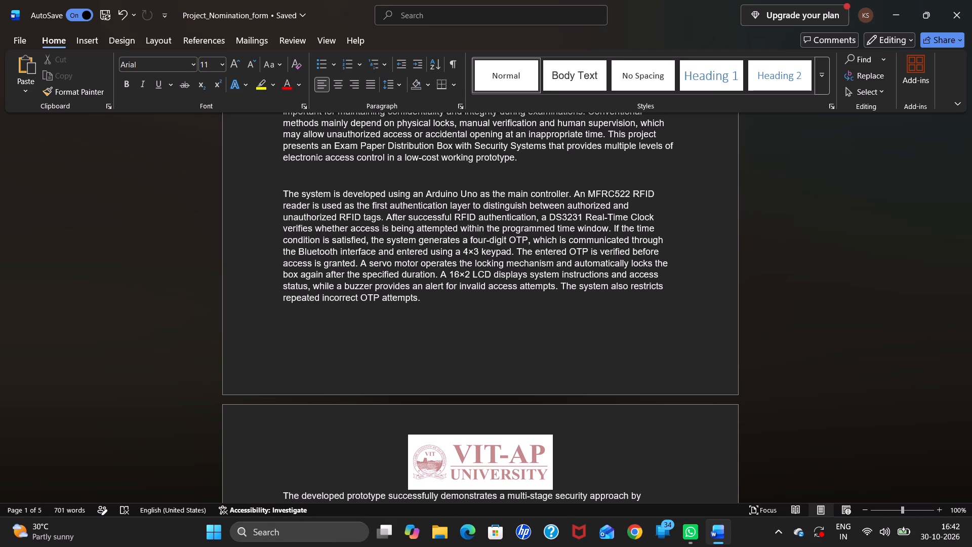
scroll(284, 272, down, 2)
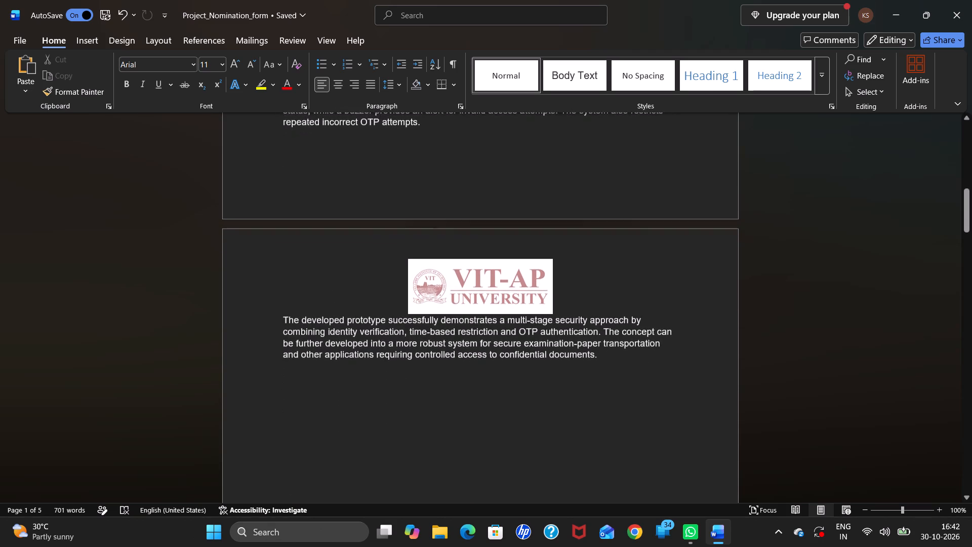
scroll(284, 272, down, 4)
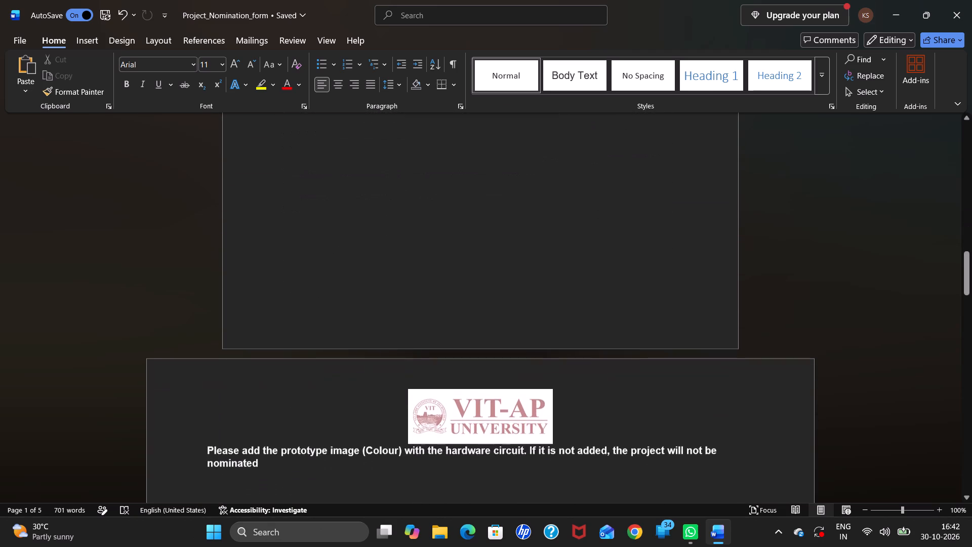
scroll(284, 272, up, 3)
scroll(284, 272, down, 2)
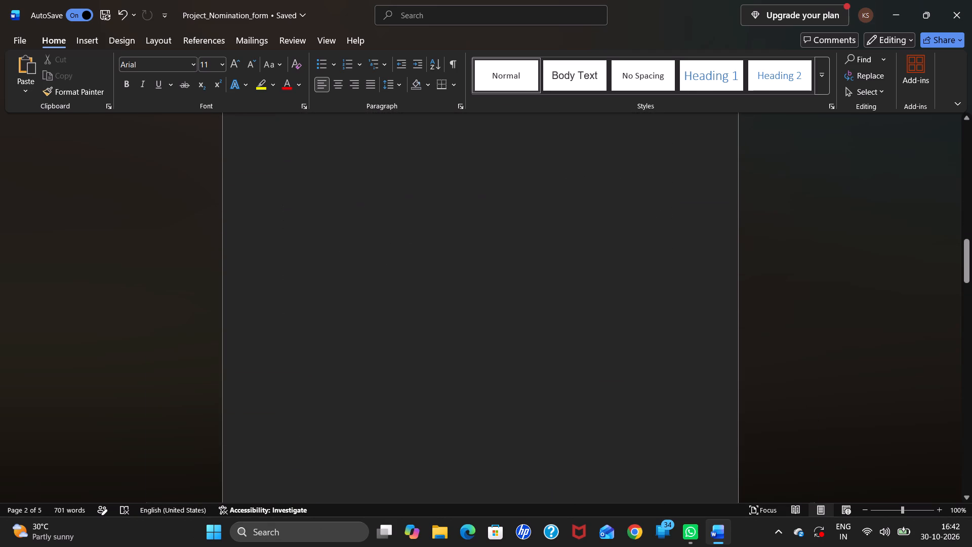
scroll(284, 272, down, 2)
scroll(325, 212, up, 2)
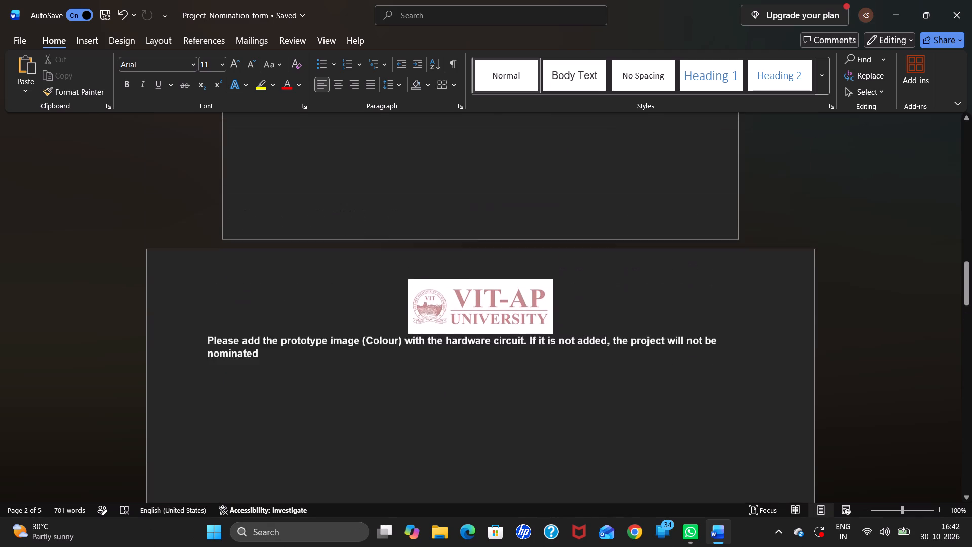
scroll(325, 212, up, 1)
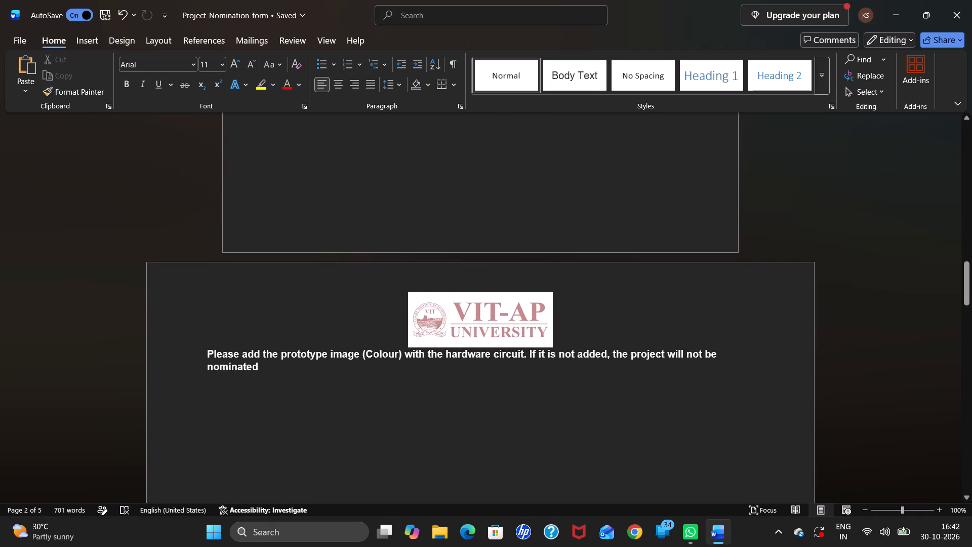
drag(737, 248, 706, 214)
scroll(712, 251, up, 4)
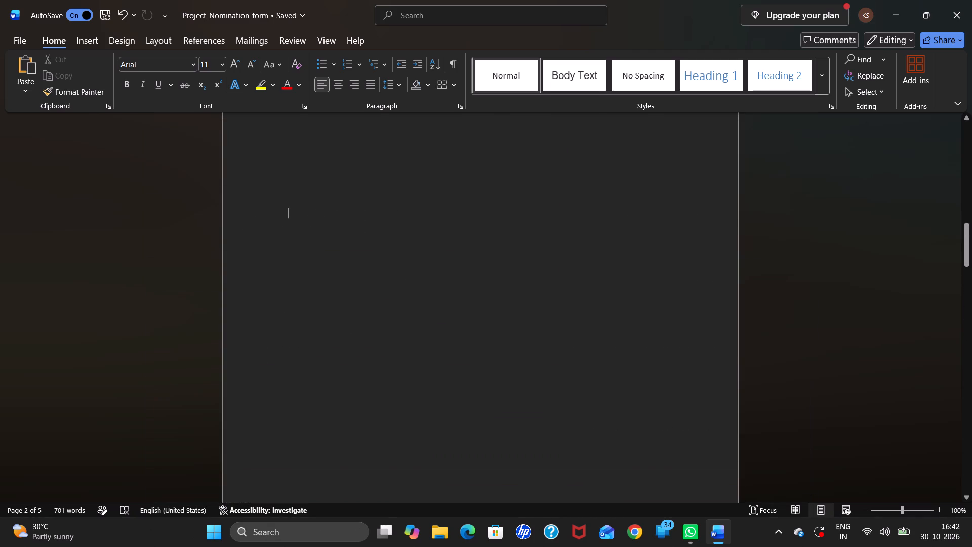
scroll(712, 251, up, 2)
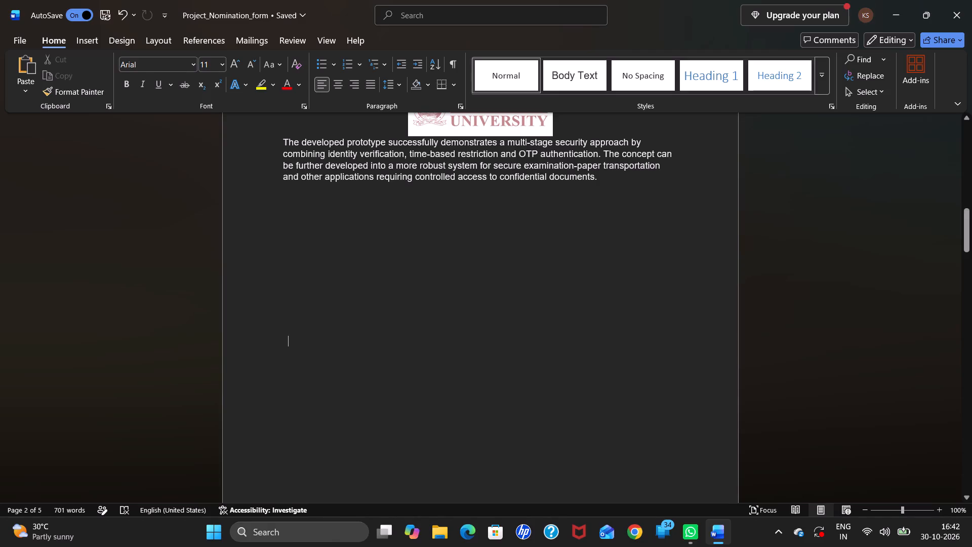
Review the layout of all the form's pages at 50% zoom, including the existing projects and additional features tables.
ctrl+scroll(231, 180, down, 3)
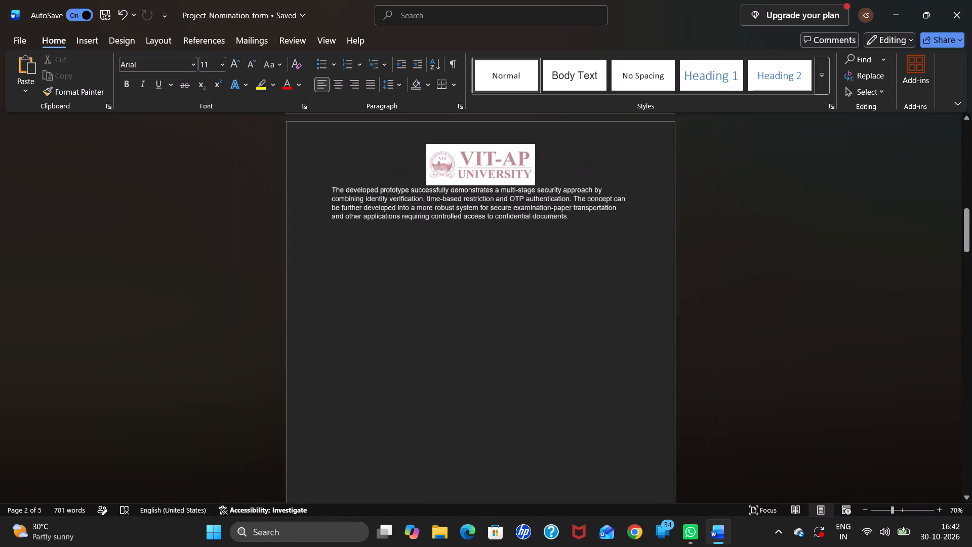
ctrl+scroll(231, 180, down, 1)
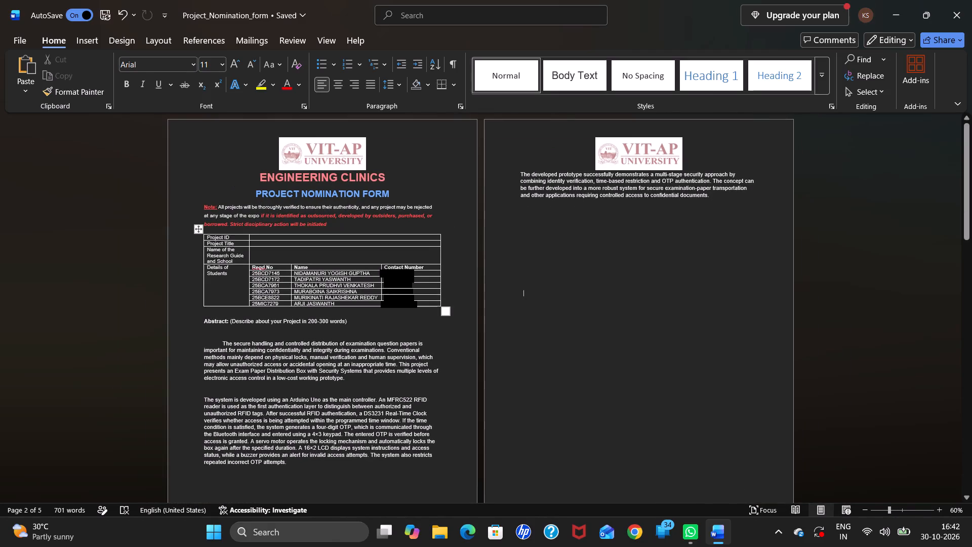
ctrl+scroll(504, 319, down, 1)
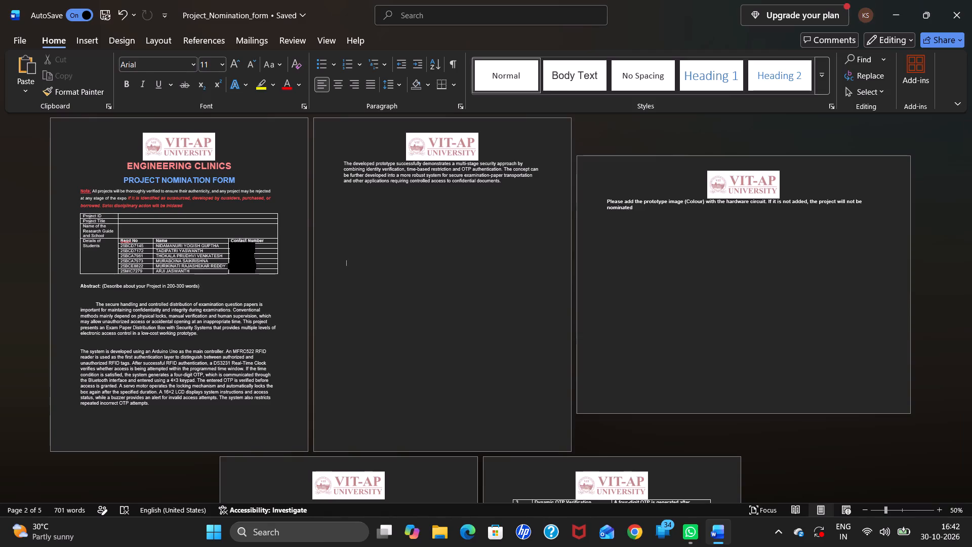
scroll(545, 415, down, 9)
scroll(545, 415, up, 1)
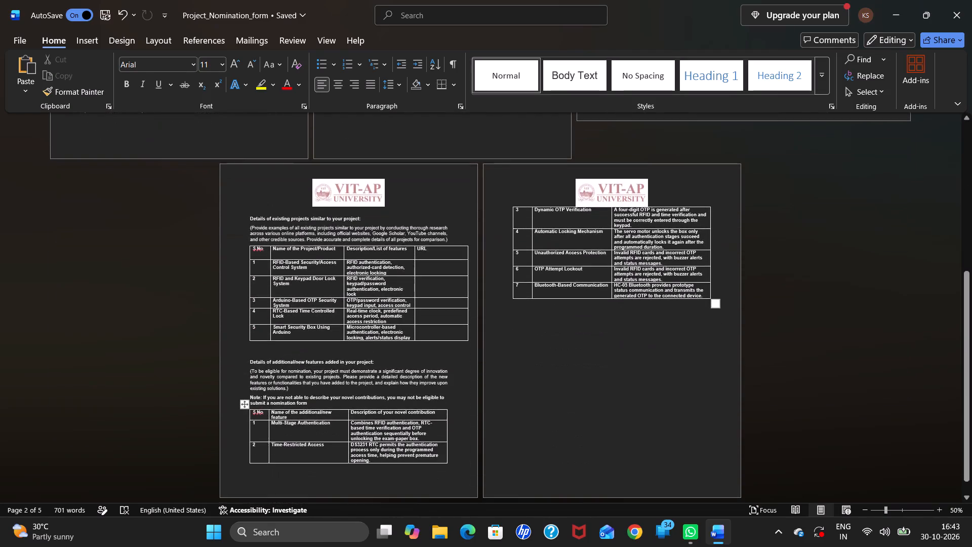
scroll(545, 415, up, 3)
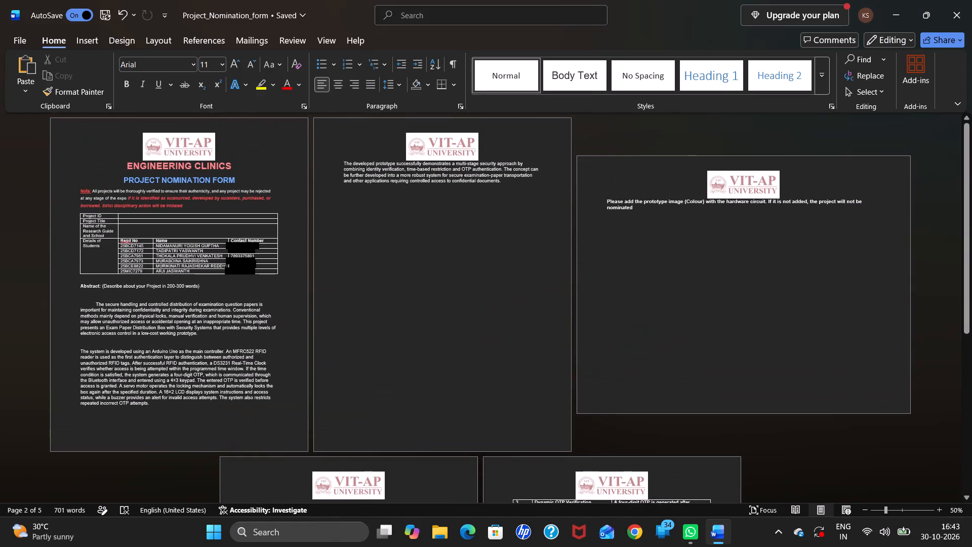
Delete an empty line in the blank area below the third abstract paragraph on the second page.
click(537, 395)
click(880, 93)
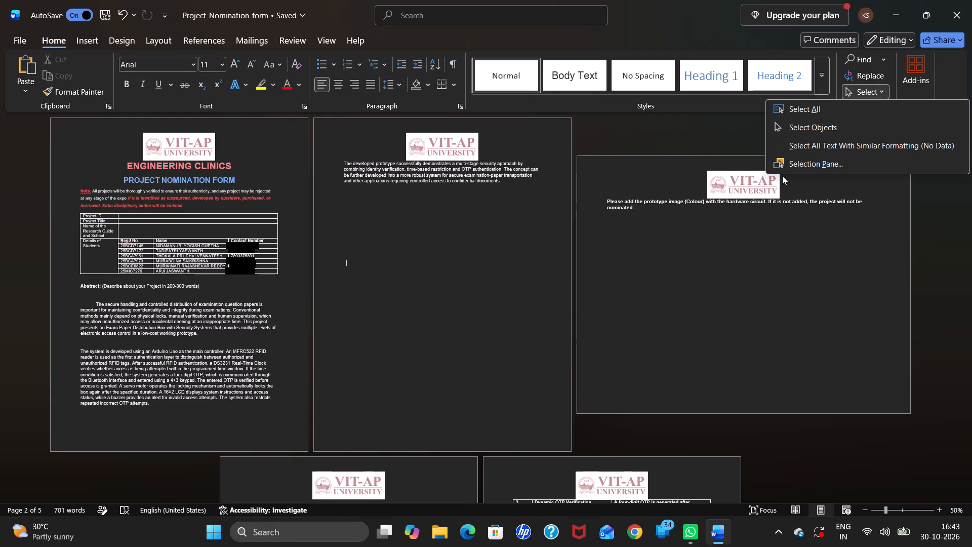
click(923, 237)
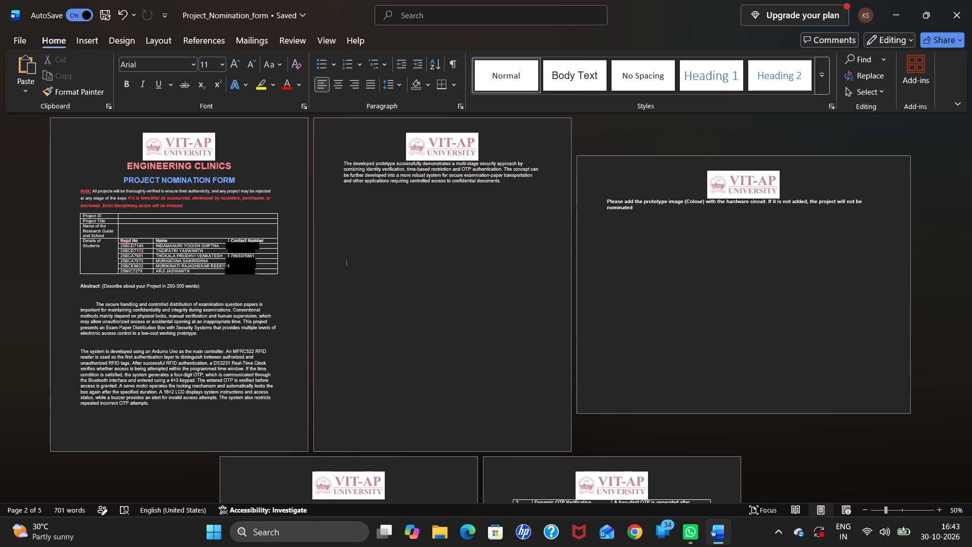
key(BackSpace)
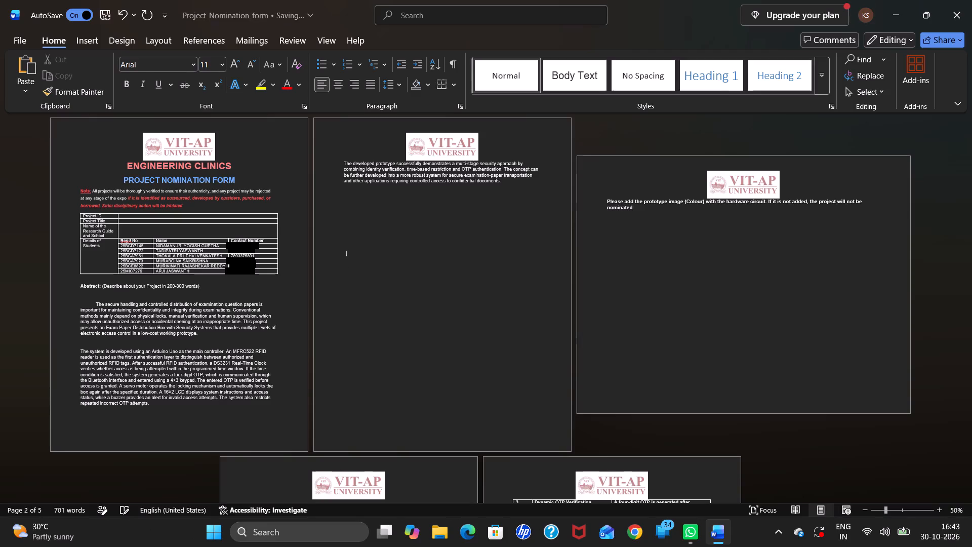
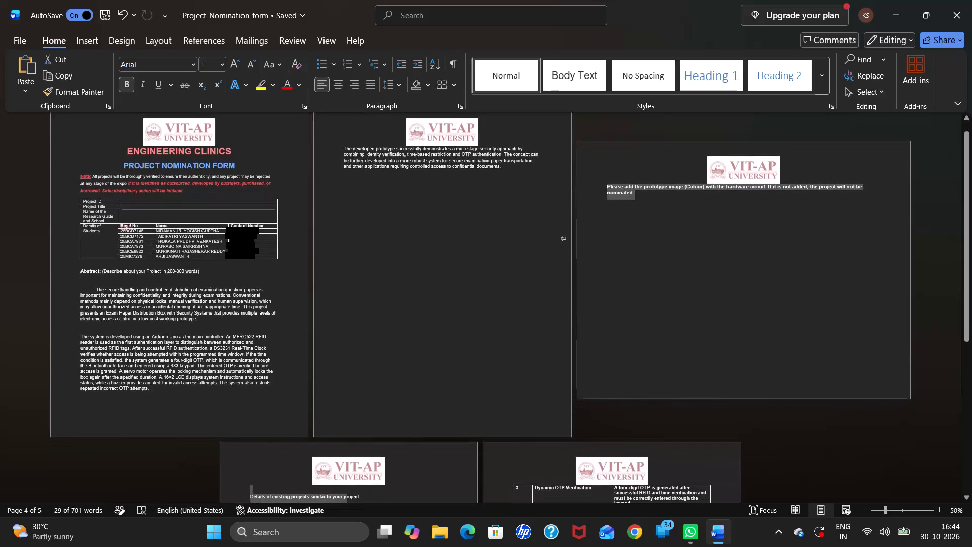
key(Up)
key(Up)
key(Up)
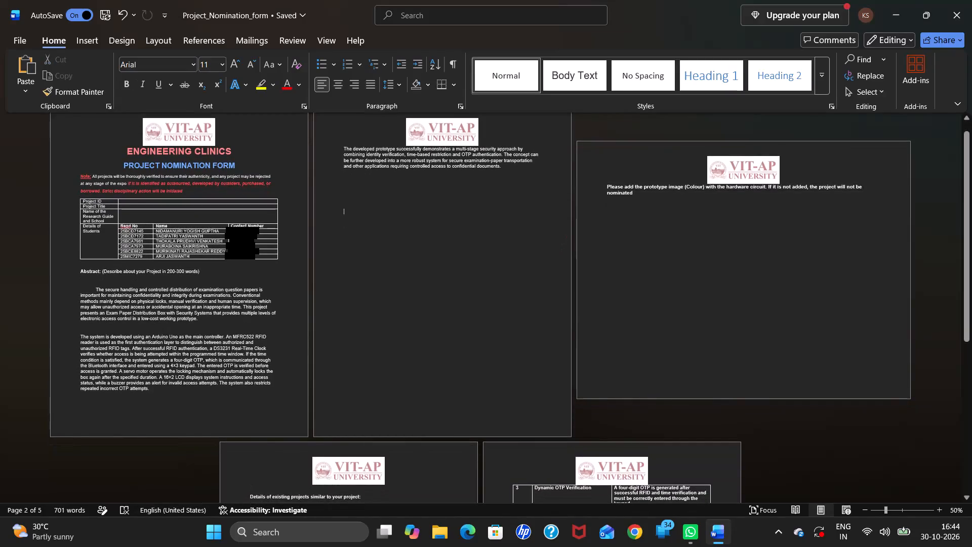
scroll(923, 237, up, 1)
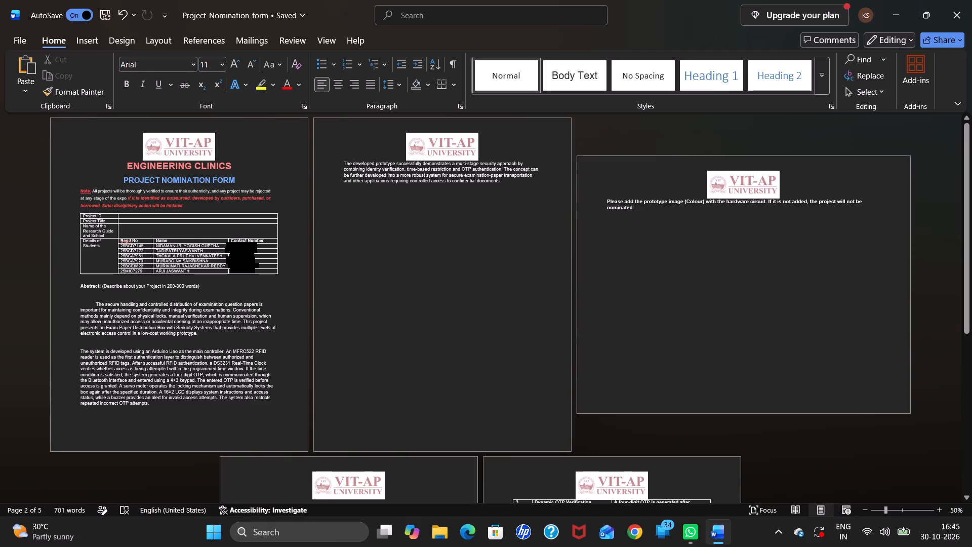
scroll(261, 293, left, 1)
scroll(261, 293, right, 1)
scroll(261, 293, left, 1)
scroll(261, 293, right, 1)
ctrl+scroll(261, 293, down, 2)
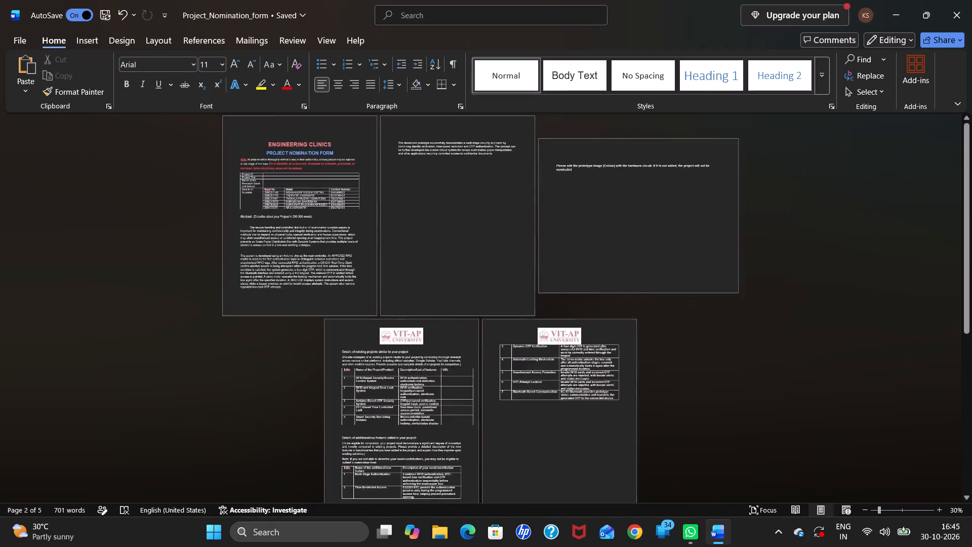
Widen the project and student details table on the first page so it extends slightly past the text margin.
ctrl+scroll(166, 273, up, 4)
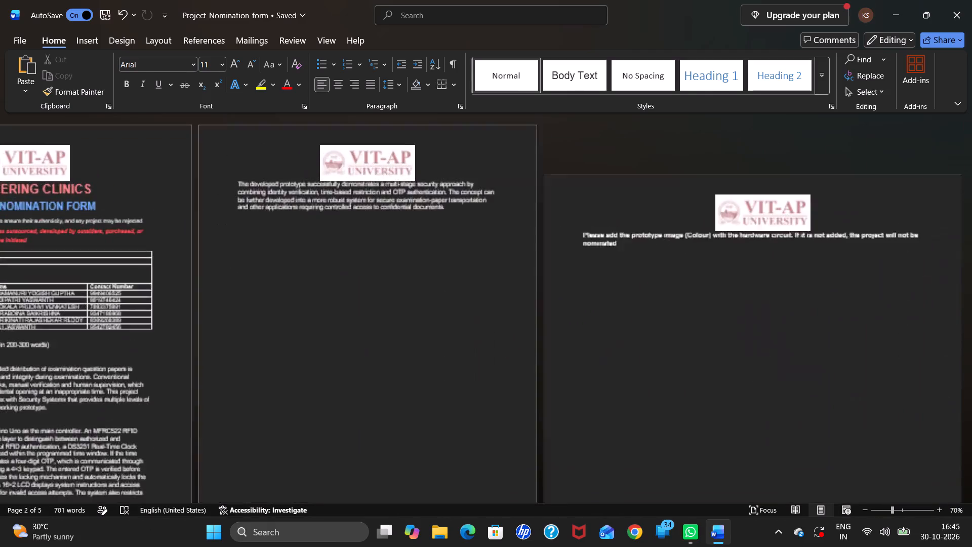
ctrl+scroll(166, 273, up, 2)
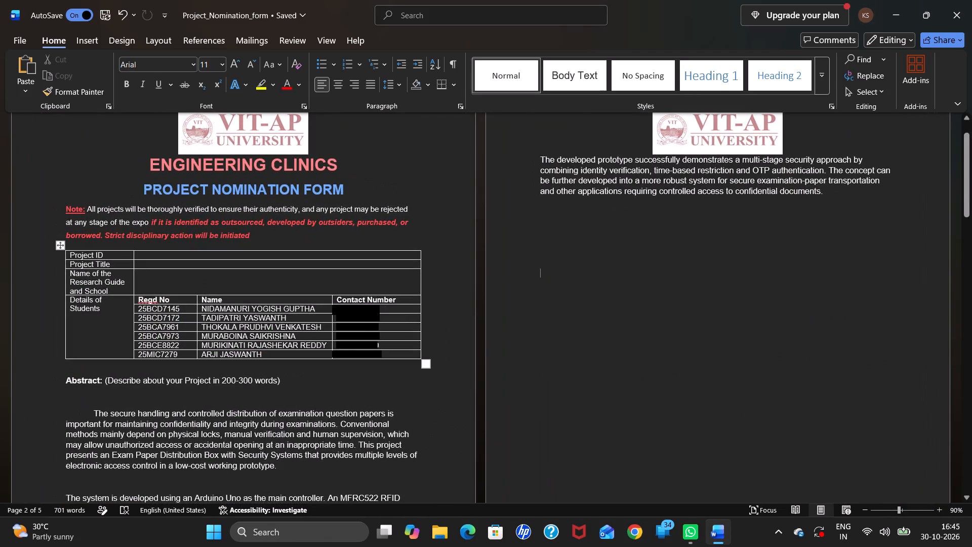
drag(427, 365, 424, 351)
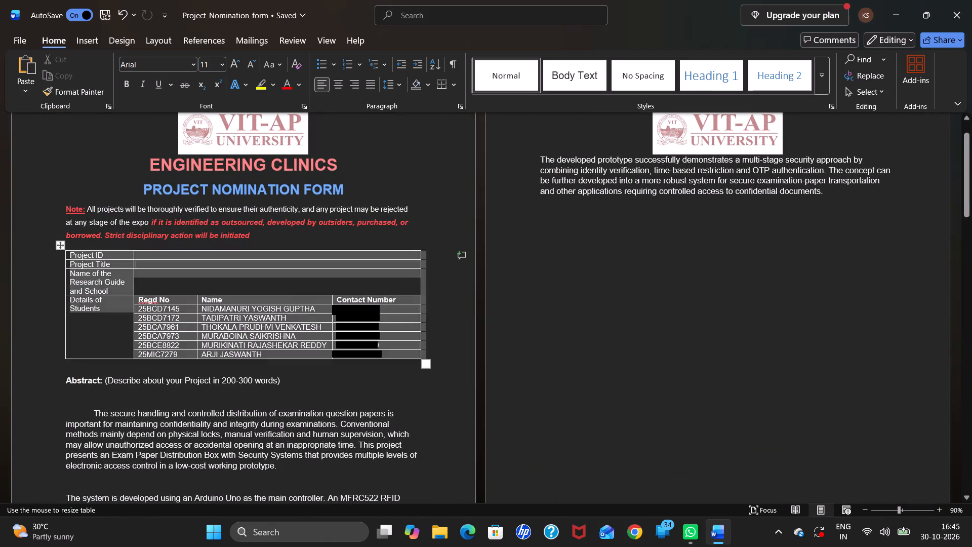
drag(424, 351, 438, 344)
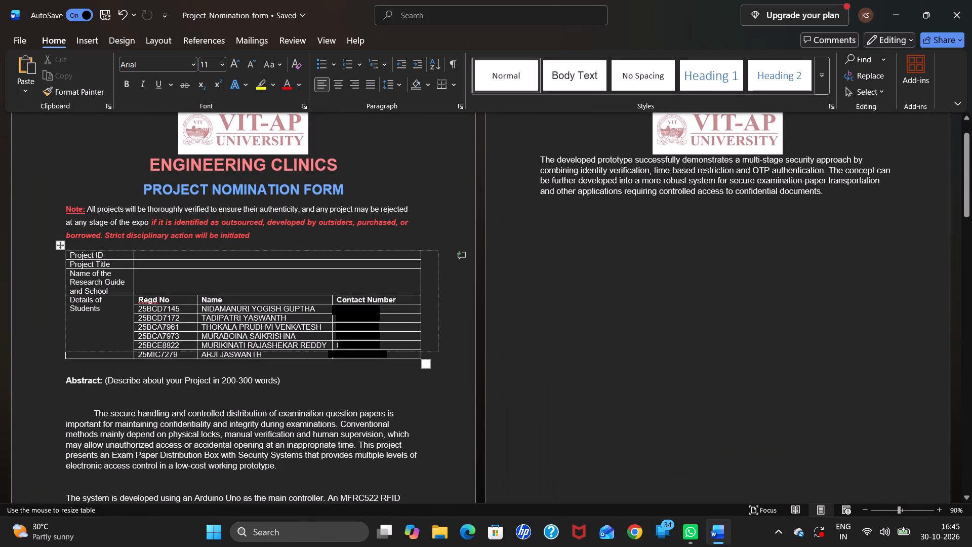
drag(438, 344, 442, 348)
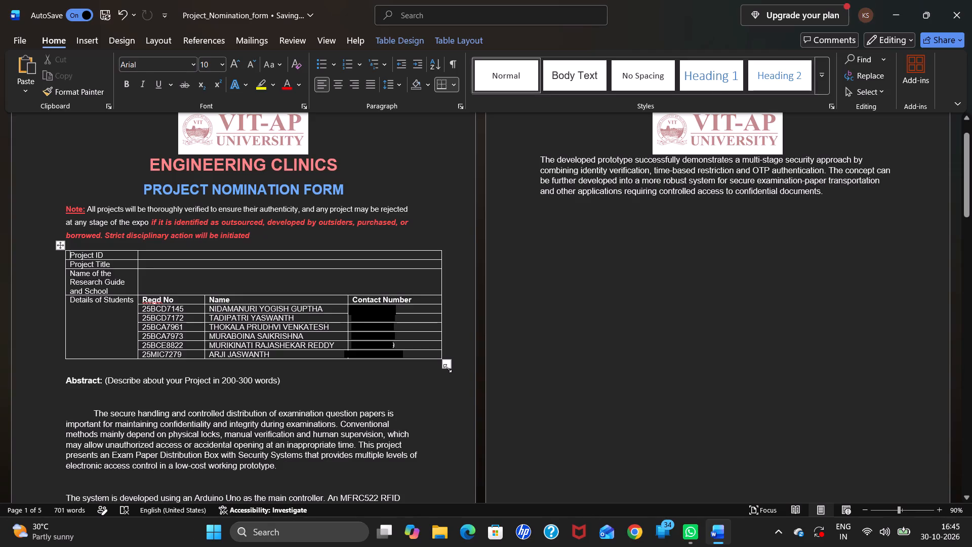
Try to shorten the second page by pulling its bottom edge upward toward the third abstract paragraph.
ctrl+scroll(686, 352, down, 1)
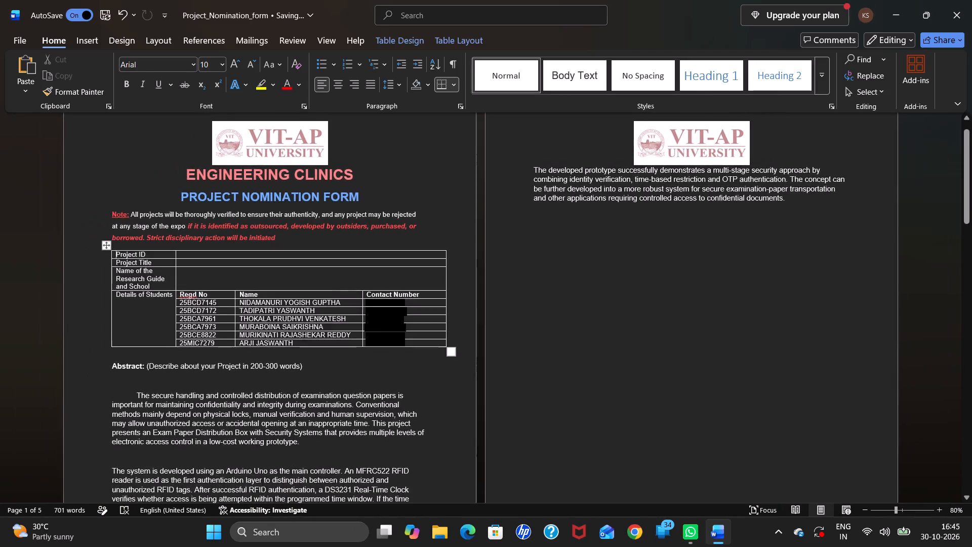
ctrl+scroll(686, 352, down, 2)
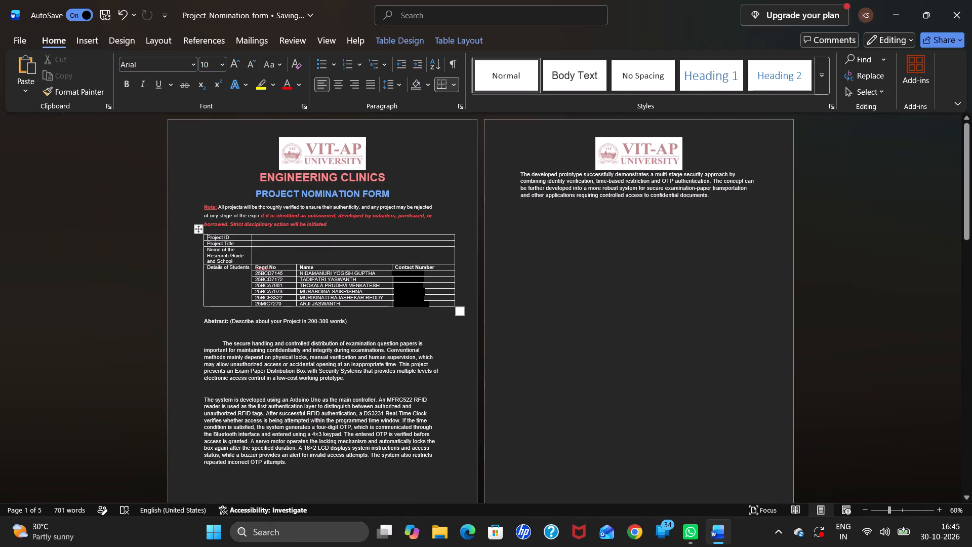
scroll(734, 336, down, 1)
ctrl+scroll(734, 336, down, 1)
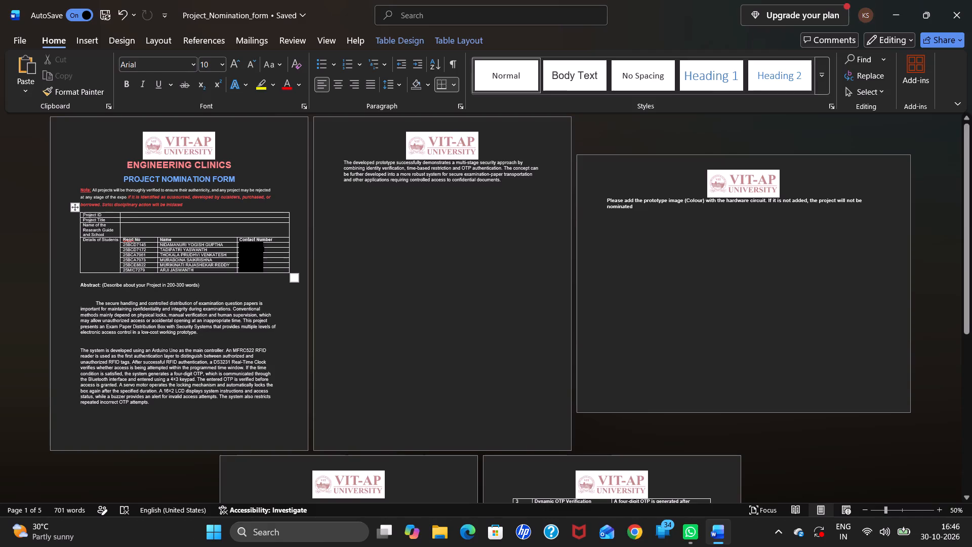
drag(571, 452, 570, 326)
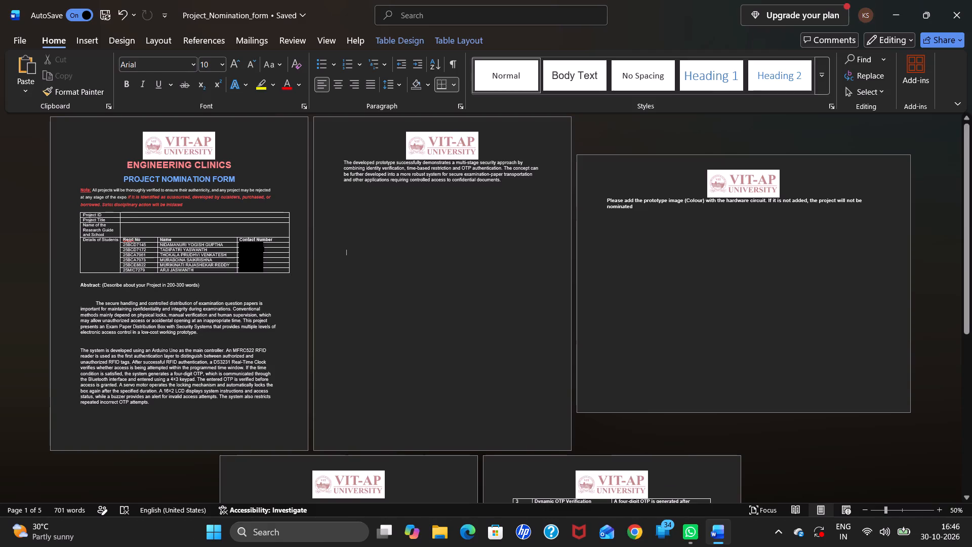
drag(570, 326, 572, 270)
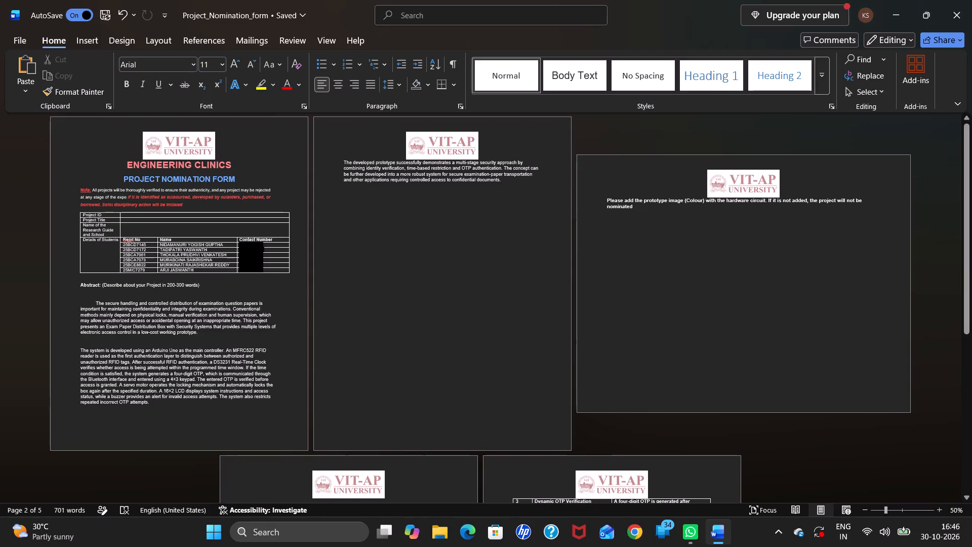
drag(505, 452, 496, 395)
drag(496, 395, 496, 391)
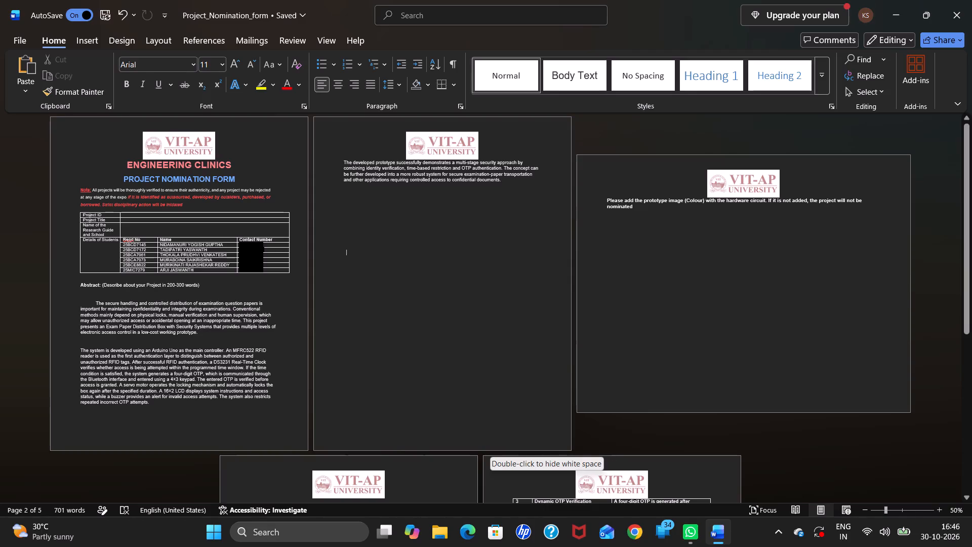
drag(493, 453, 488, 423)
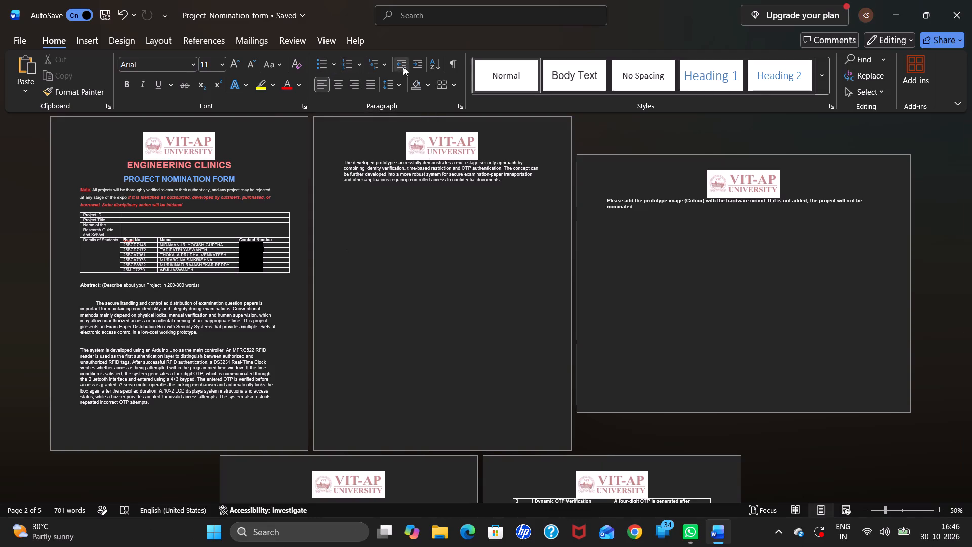
Set the empty line below the third abstract paragraph on the second page to justified alignment.
click(455, 81)
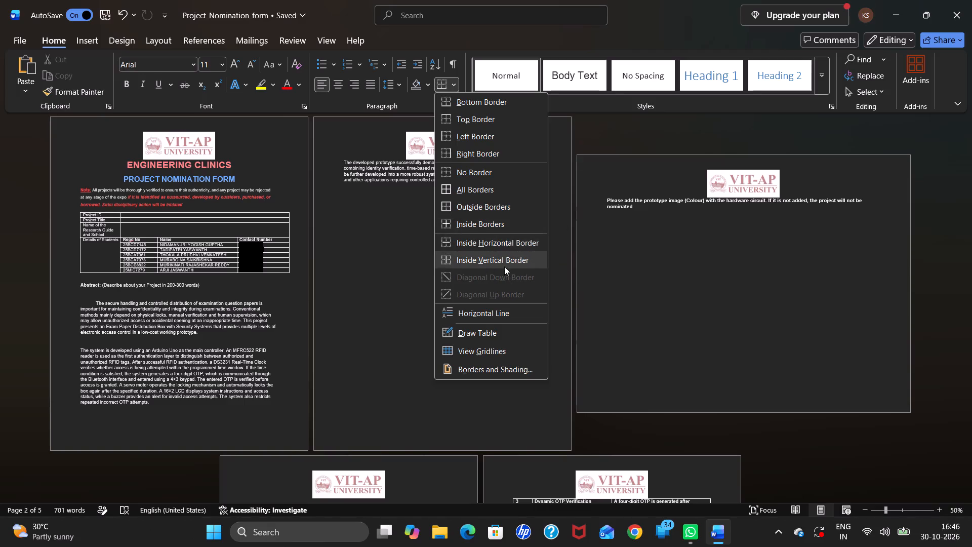
drag(570, 113, 400, 93)
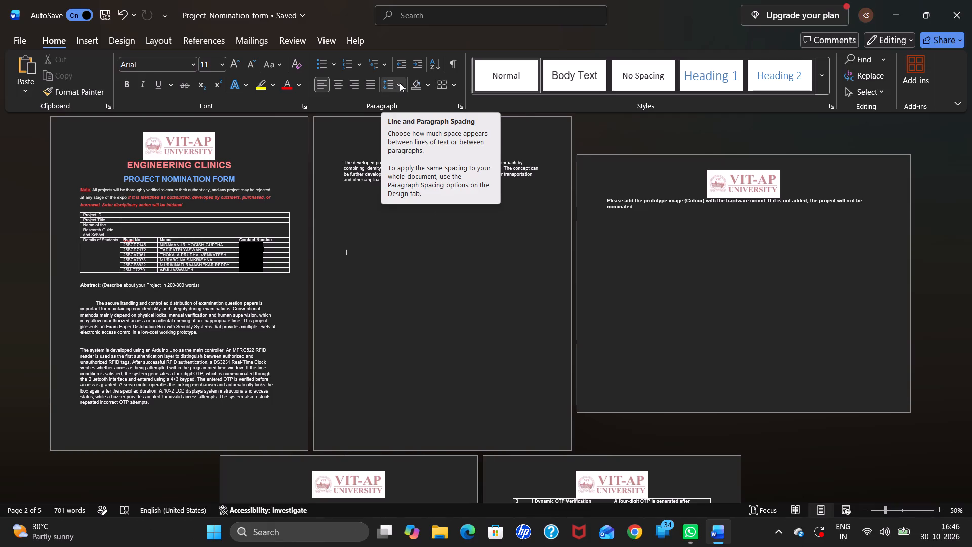
click(400, 83)
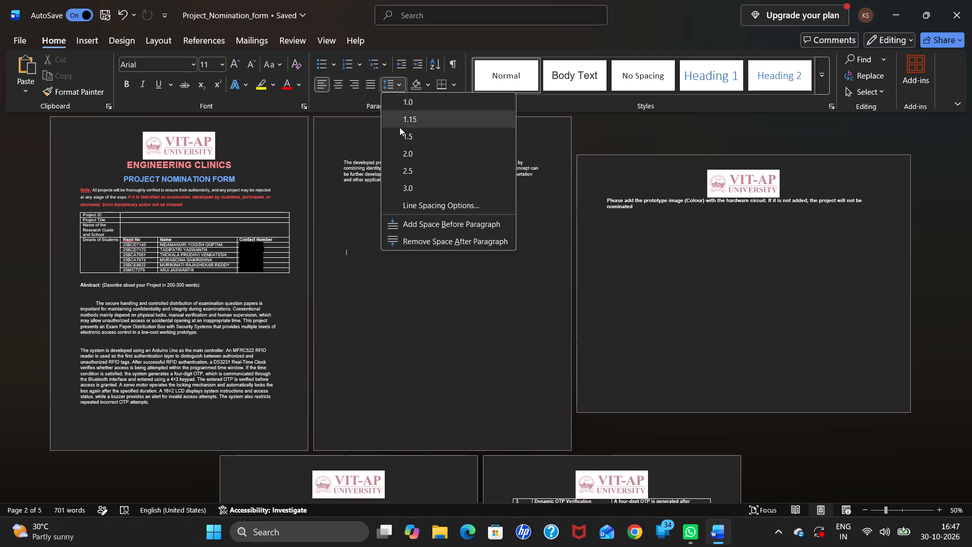
click(363, 84)
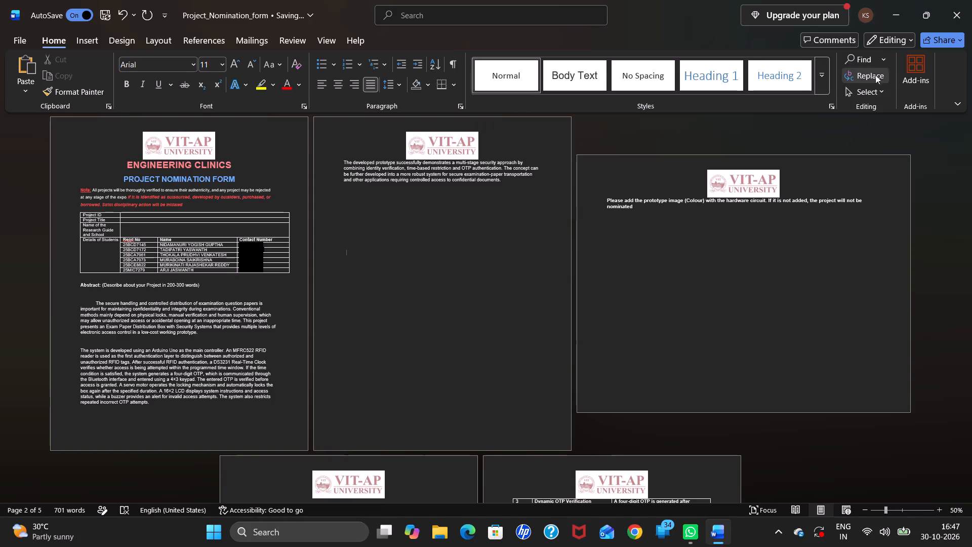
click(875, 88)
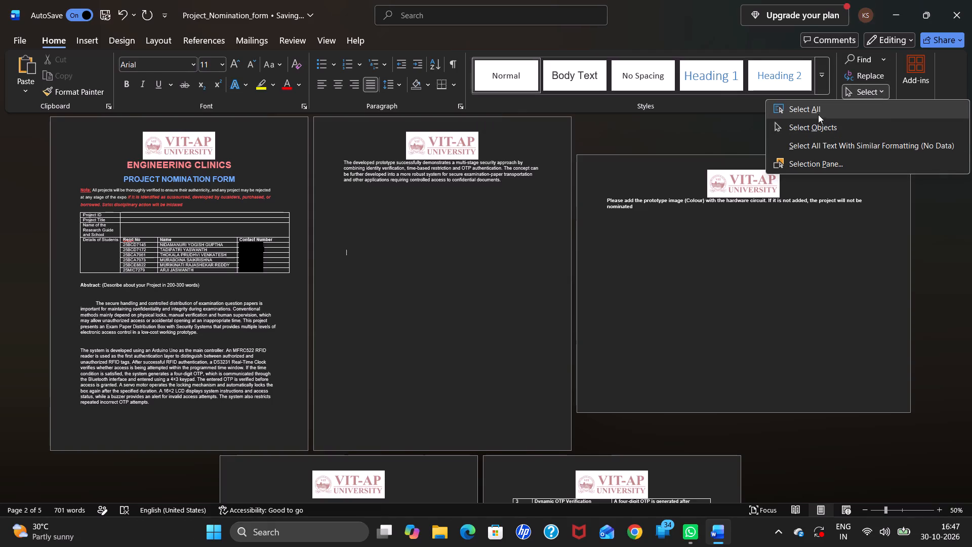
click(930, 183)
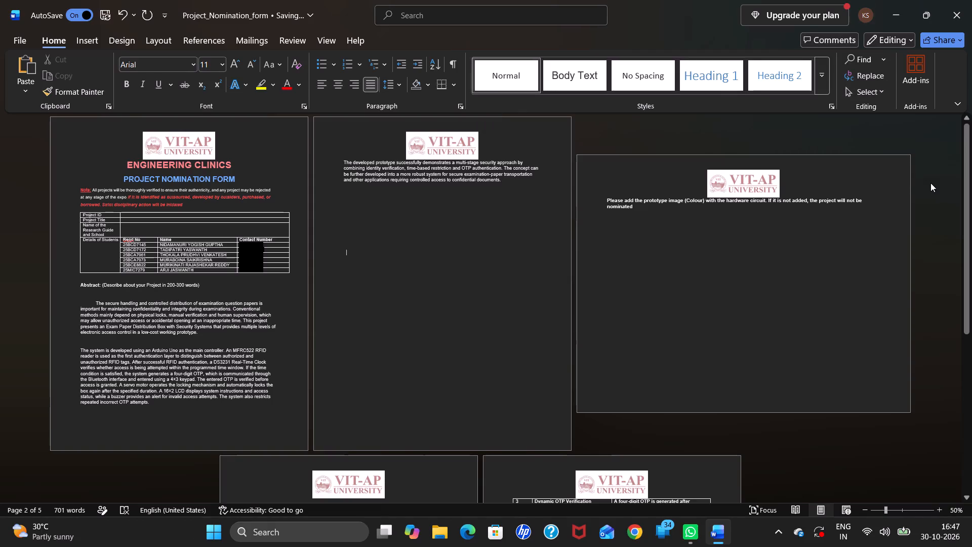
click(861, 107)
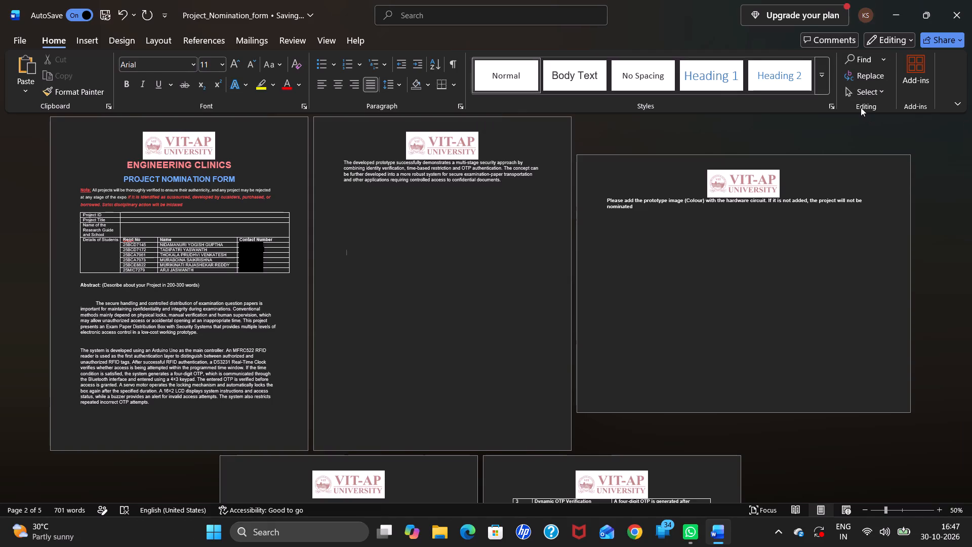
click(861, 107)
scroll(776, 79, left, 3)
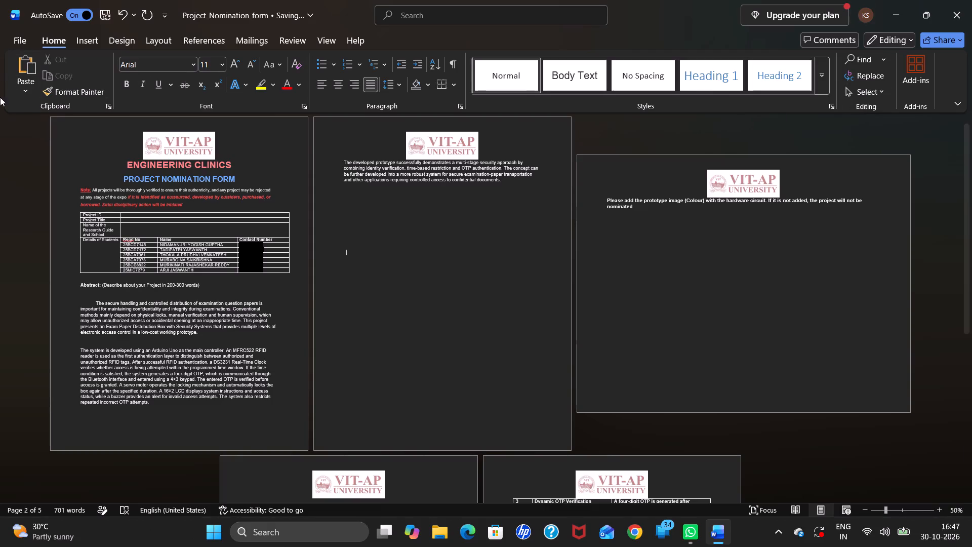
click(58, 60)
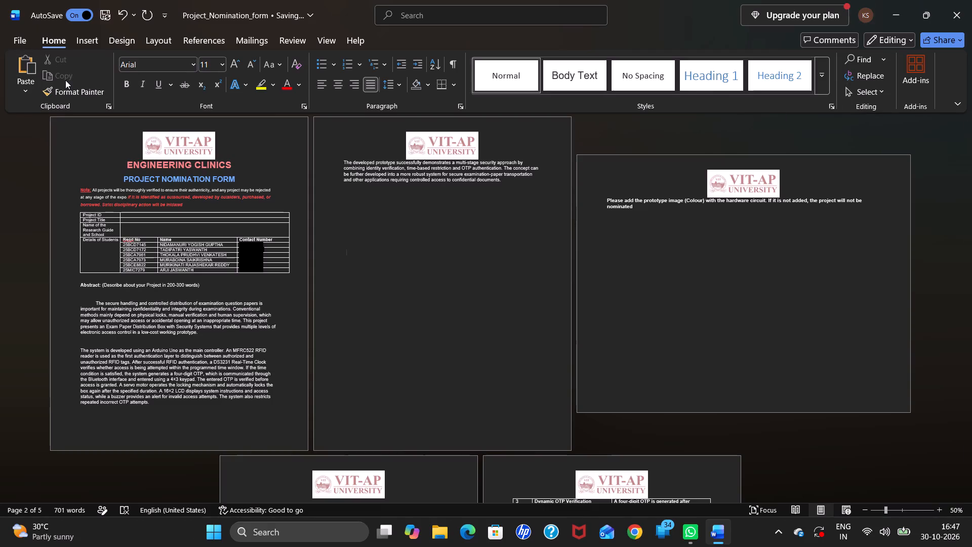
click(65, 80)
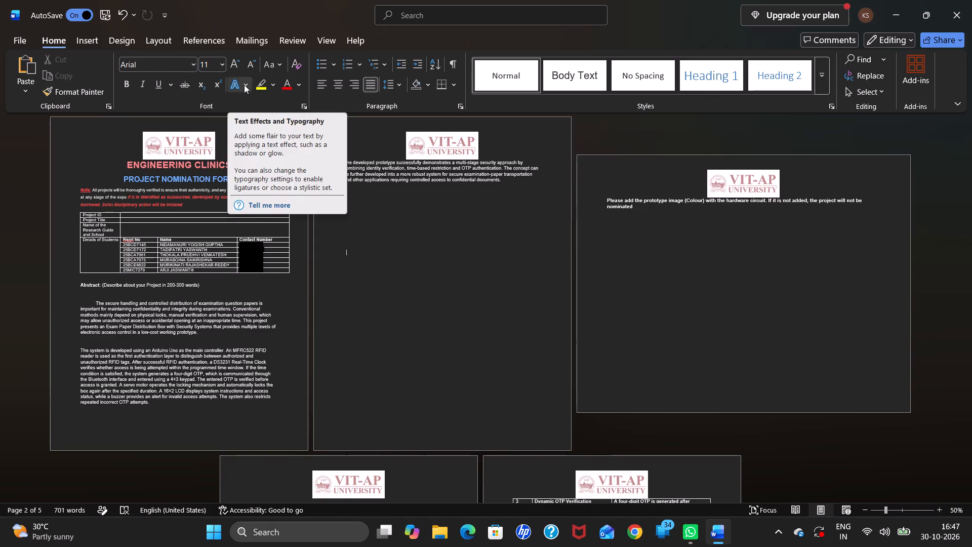
Hide the white space between the form's pages so they run together in one continuous column.
click(439, 257)
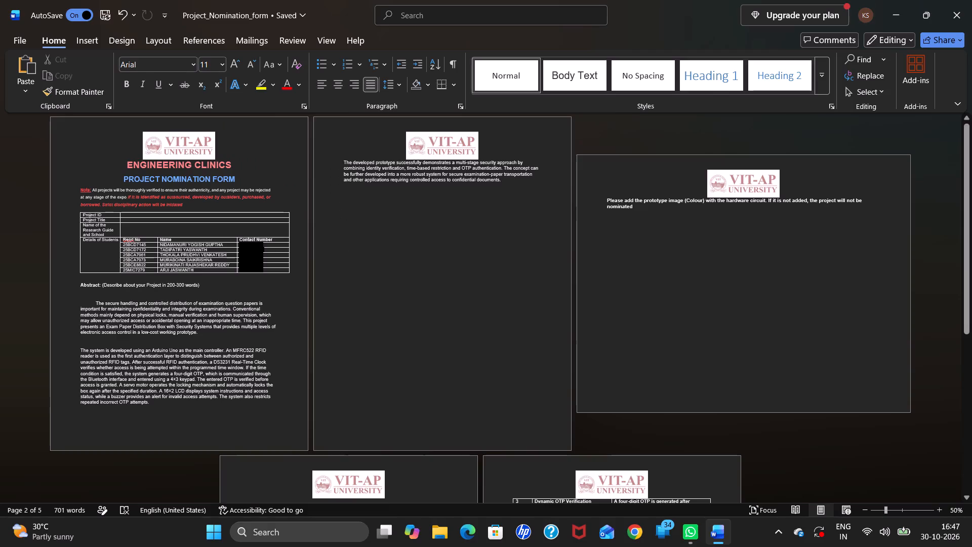
click(532, 449)
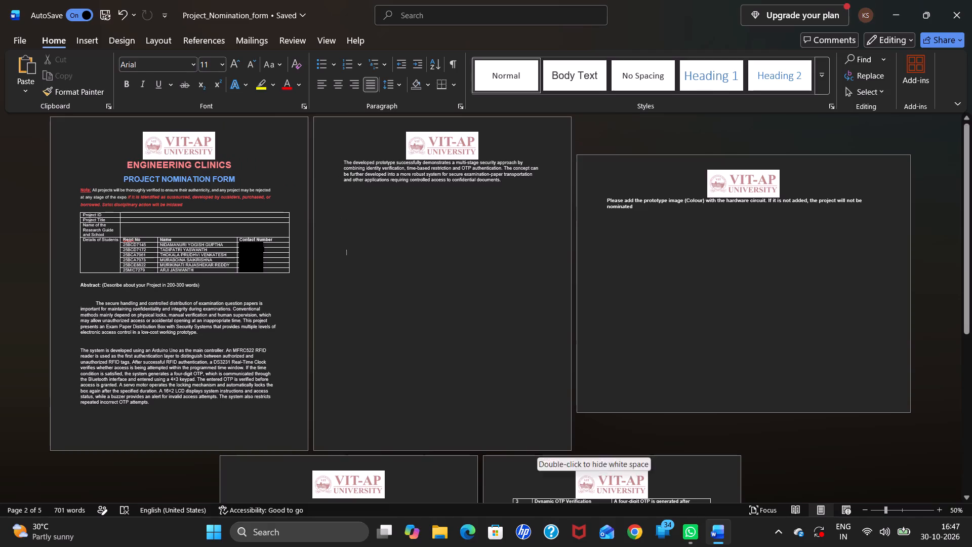
drag(542, 453, 506, 346)
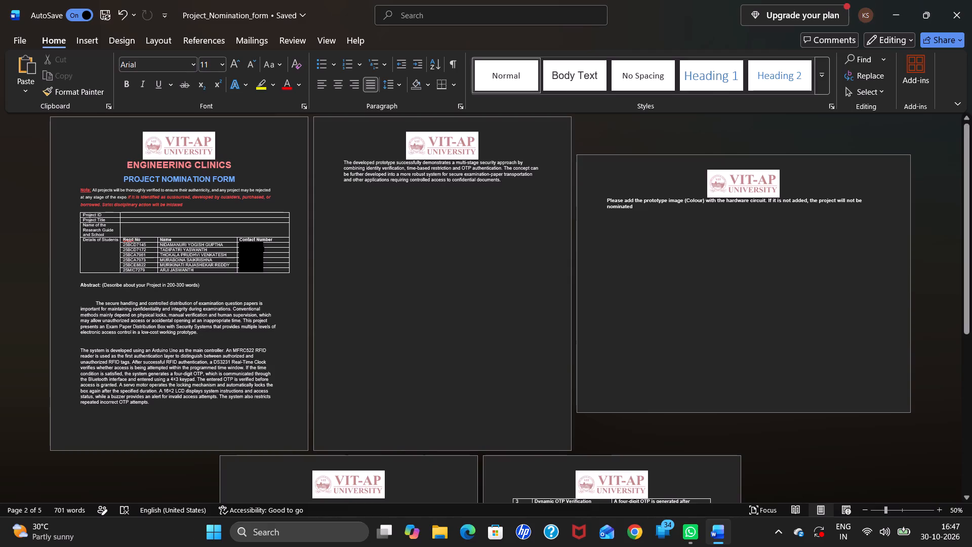
click(508, 452)
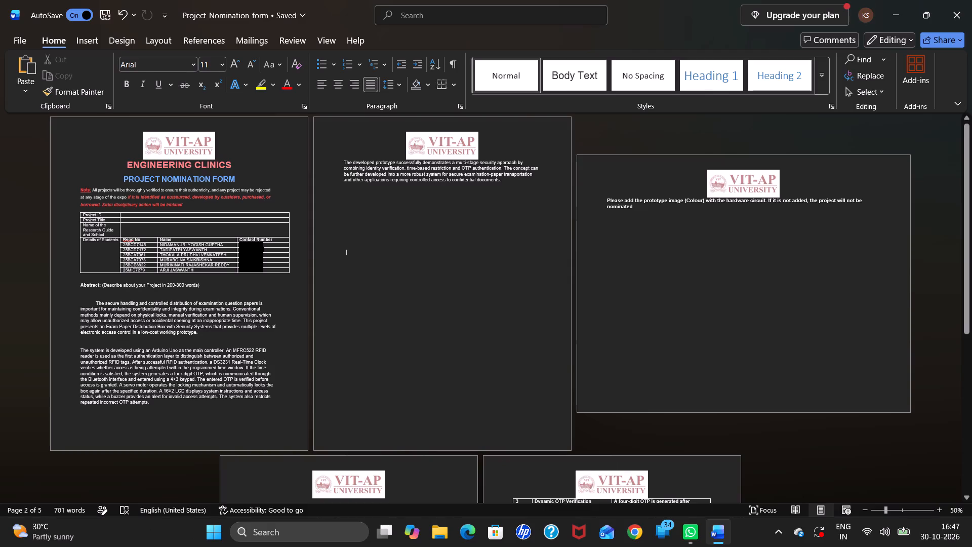
double_click(508, 452)
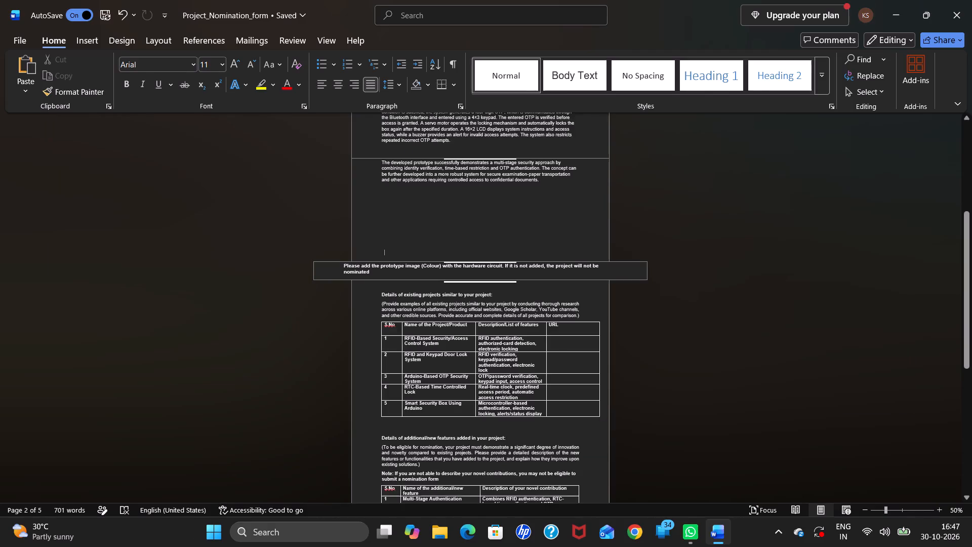
Show the white space between the form's pages again so each page displays at full height with its header.
scroll(654, 377, up, 1)
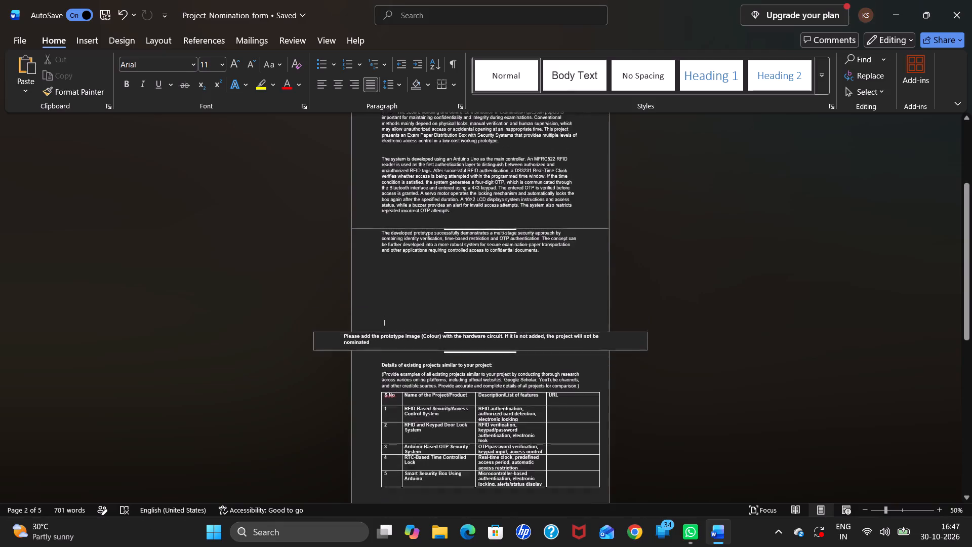
scroll(654, 377, up, 4)
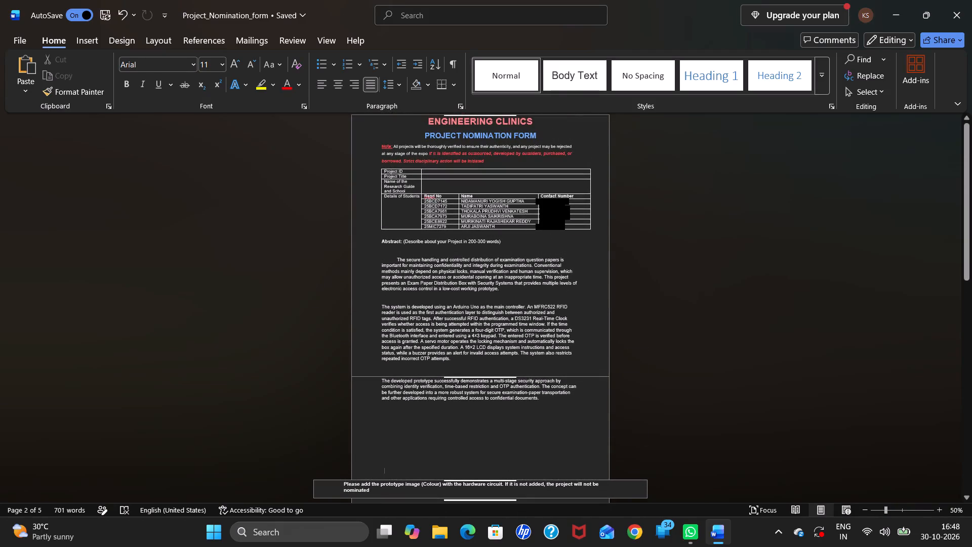
scroll(611, 358, down, 2)
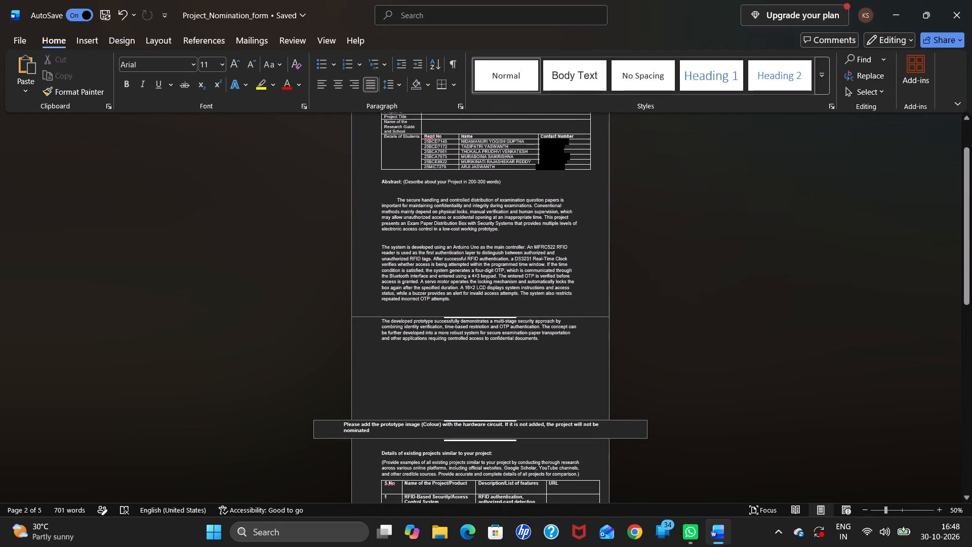
scroll(530, 369, down, 1)
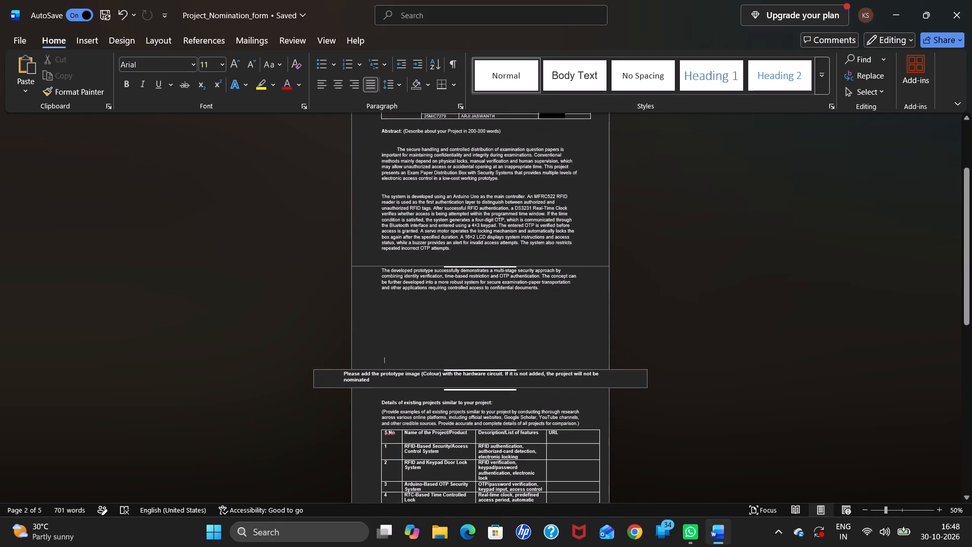
click(758, 359)
click(617, 366)
double_click(513, 370)
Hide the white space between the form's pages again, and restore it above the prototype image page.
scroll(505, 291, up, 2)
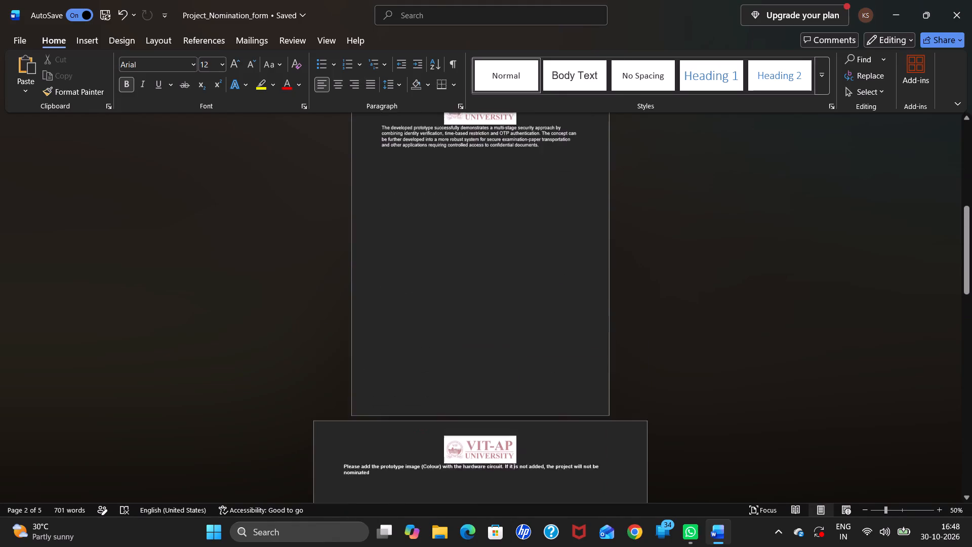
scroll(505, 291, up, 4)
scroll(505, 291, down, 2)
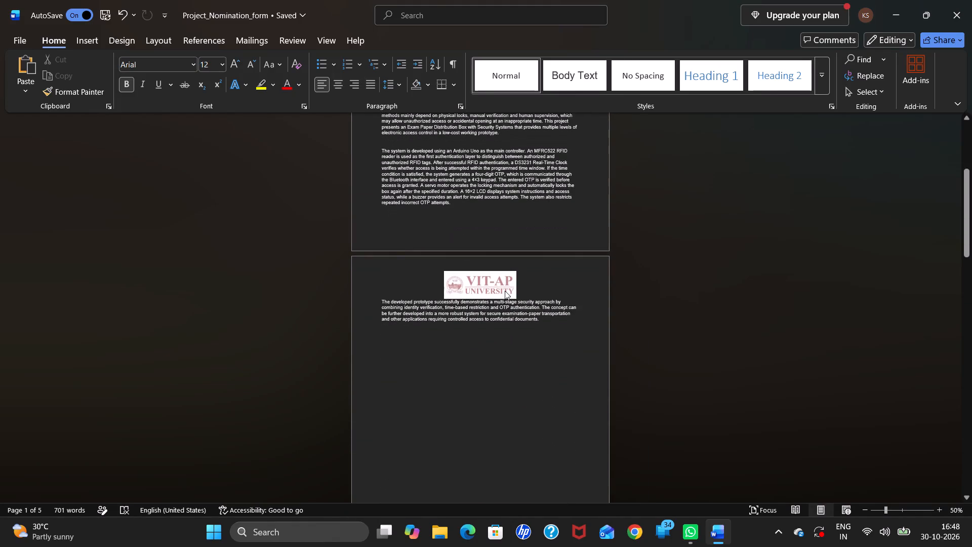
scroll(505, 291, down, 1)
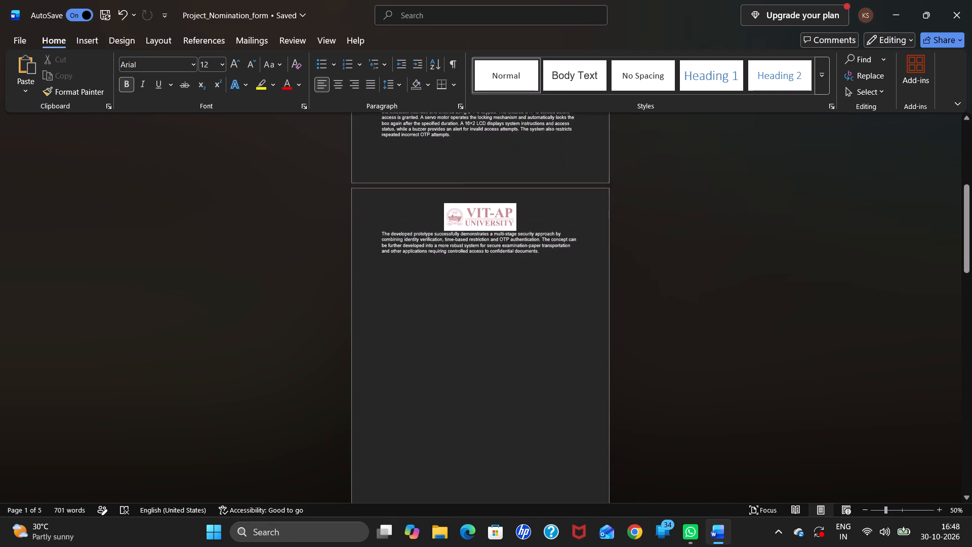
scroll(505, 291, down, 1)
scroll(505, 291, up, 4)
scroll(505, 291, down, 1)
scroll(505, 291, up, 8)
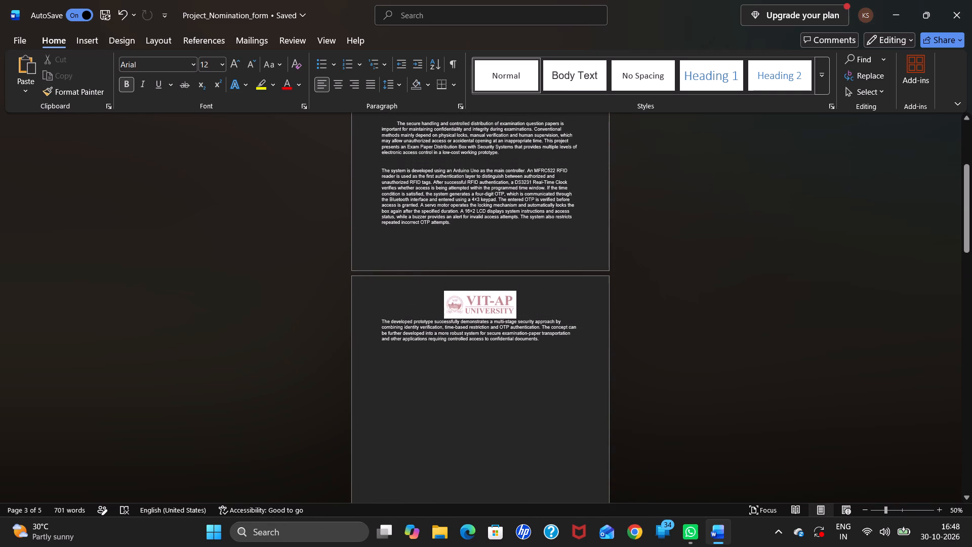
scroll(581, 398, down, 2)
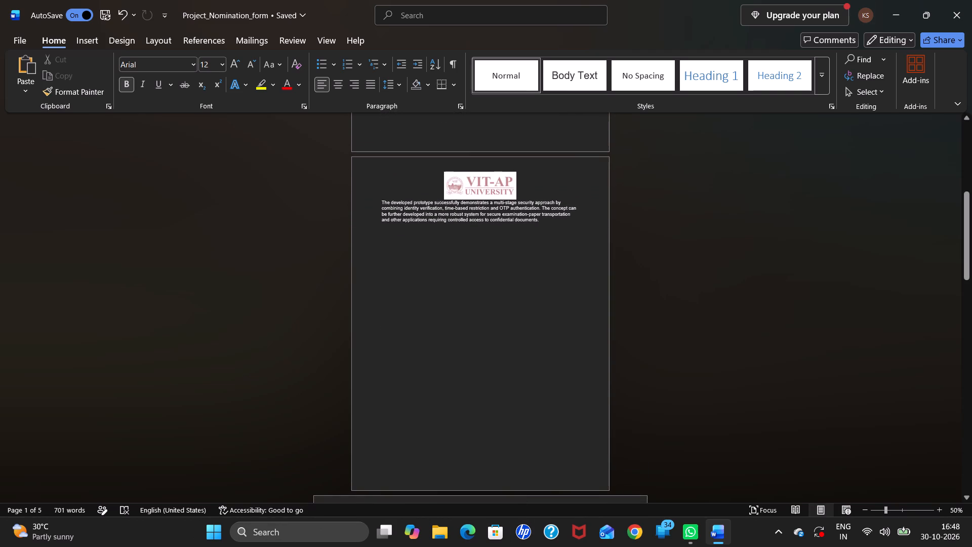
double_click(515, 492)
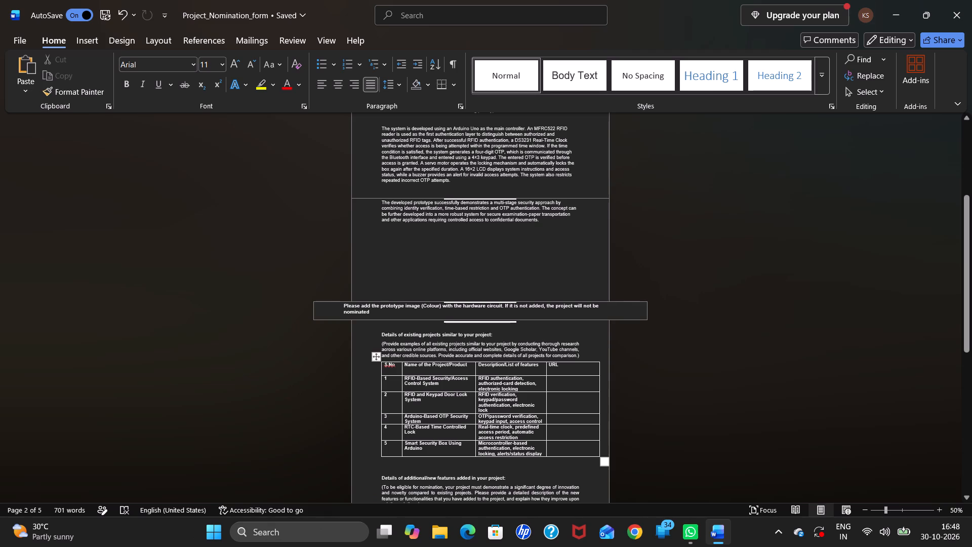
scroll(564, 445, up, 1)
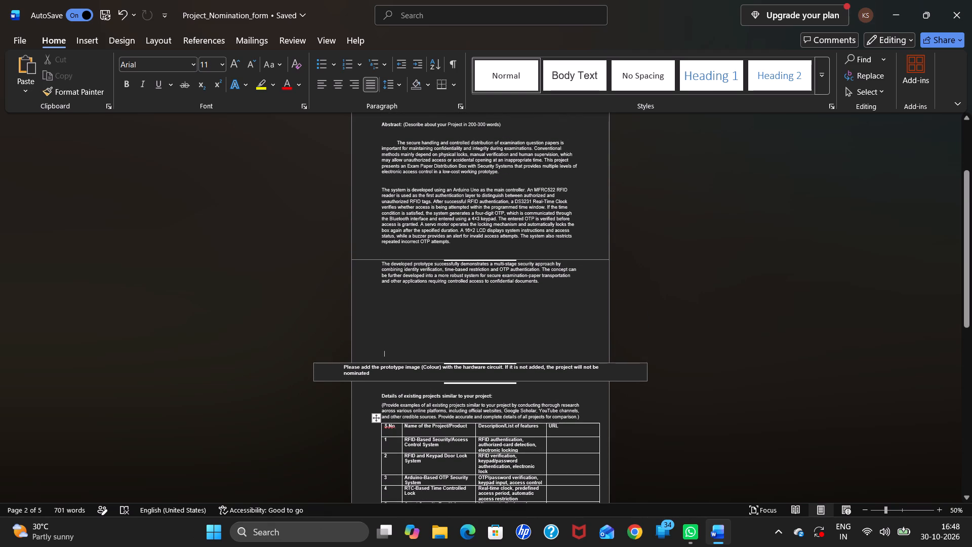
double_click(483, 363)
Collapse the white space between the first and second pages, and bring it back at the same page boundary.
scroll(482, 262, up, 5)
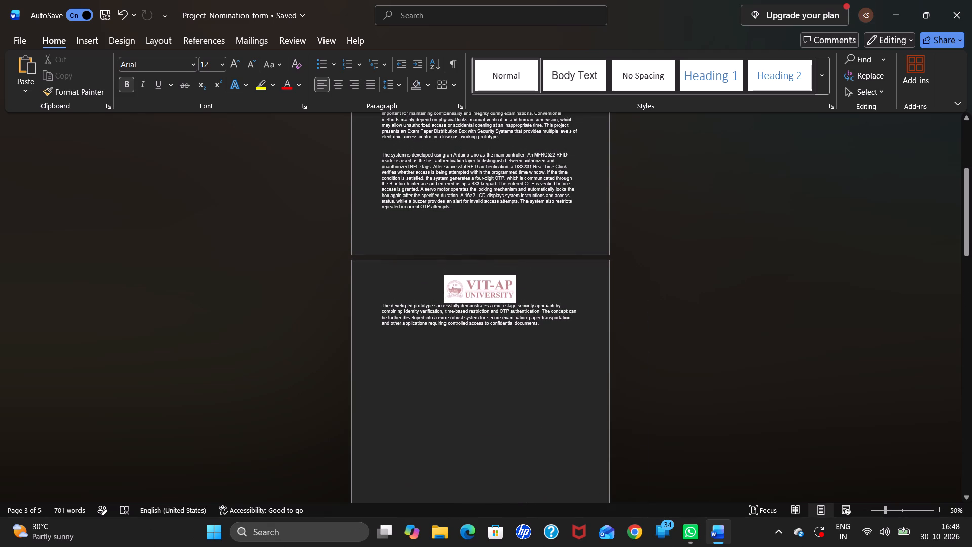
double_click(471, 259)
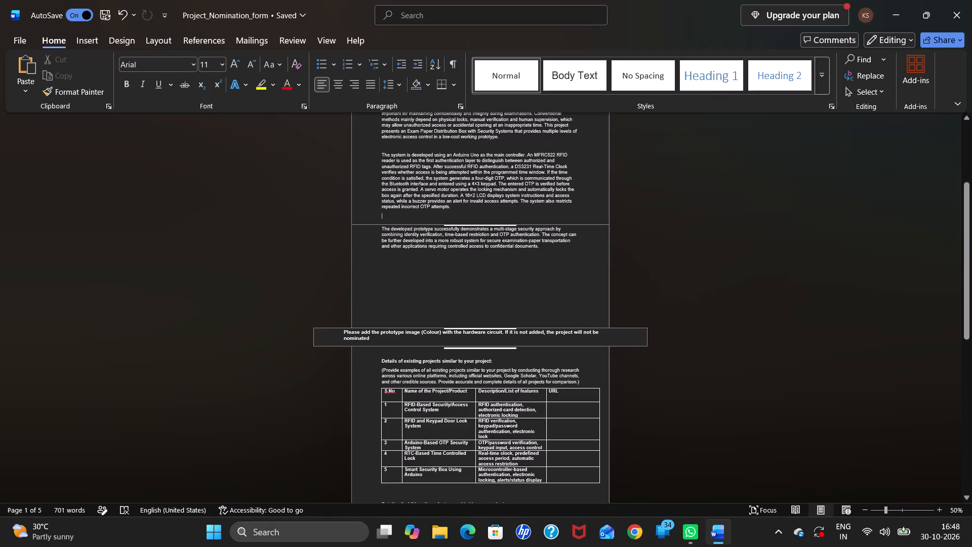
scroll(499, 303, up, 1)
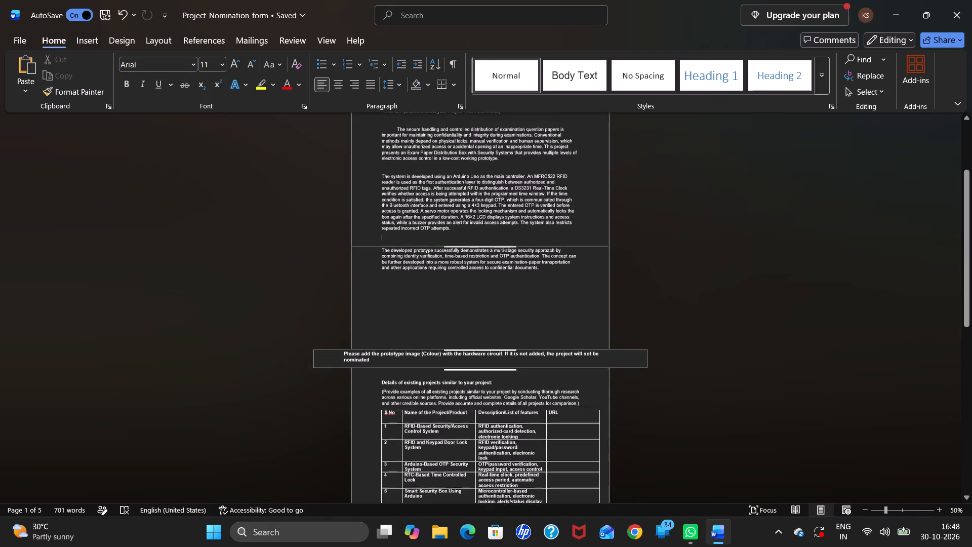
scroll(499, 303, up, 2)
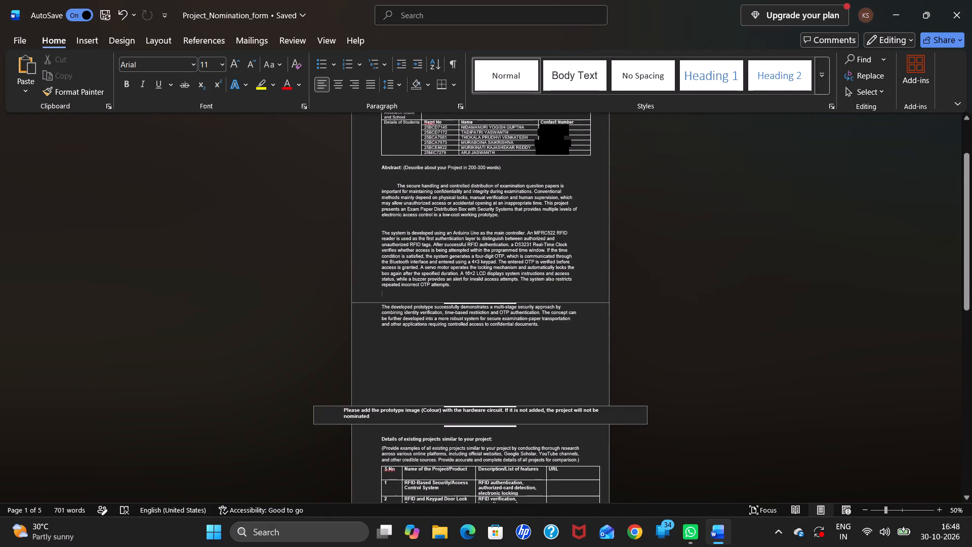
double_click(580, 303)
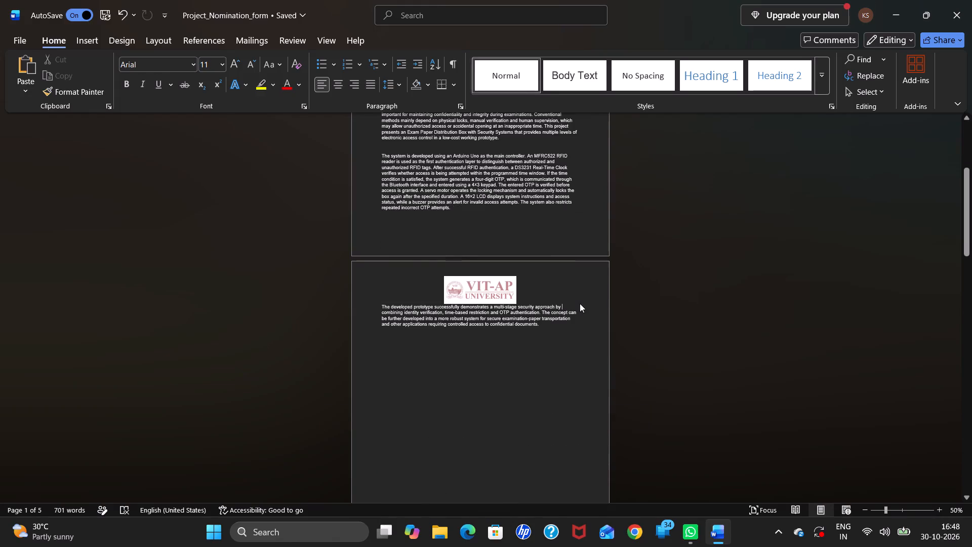
Set the font size to 10 at the insertion point in the third abstract paragraph on the second page.
scroll(555, 323, up, 1)
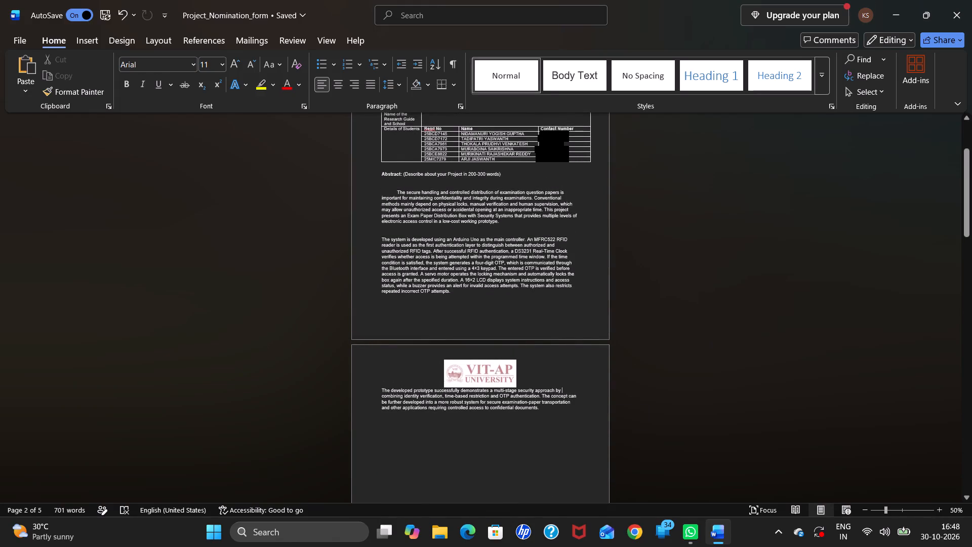
scroll(447, 339, down, 3)
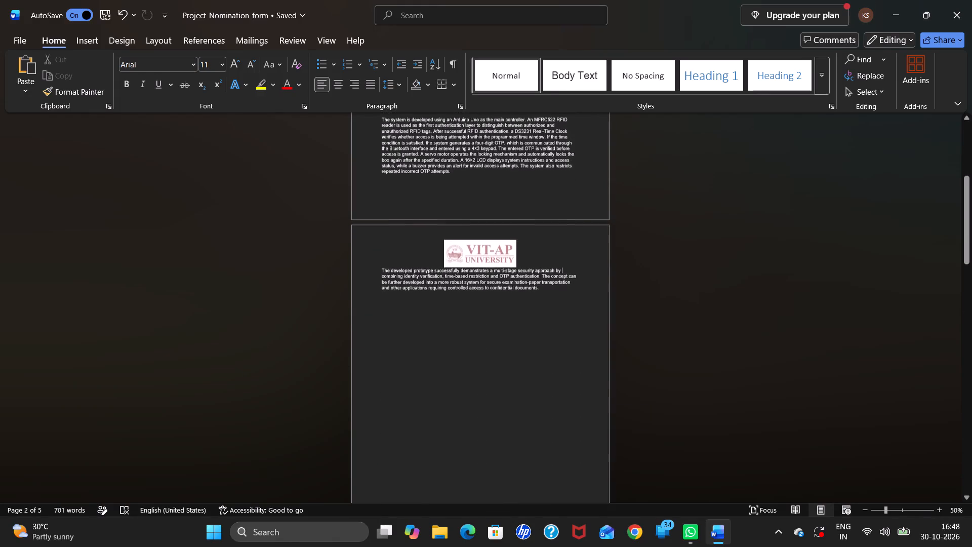
scroll(447, 339, down, 2)
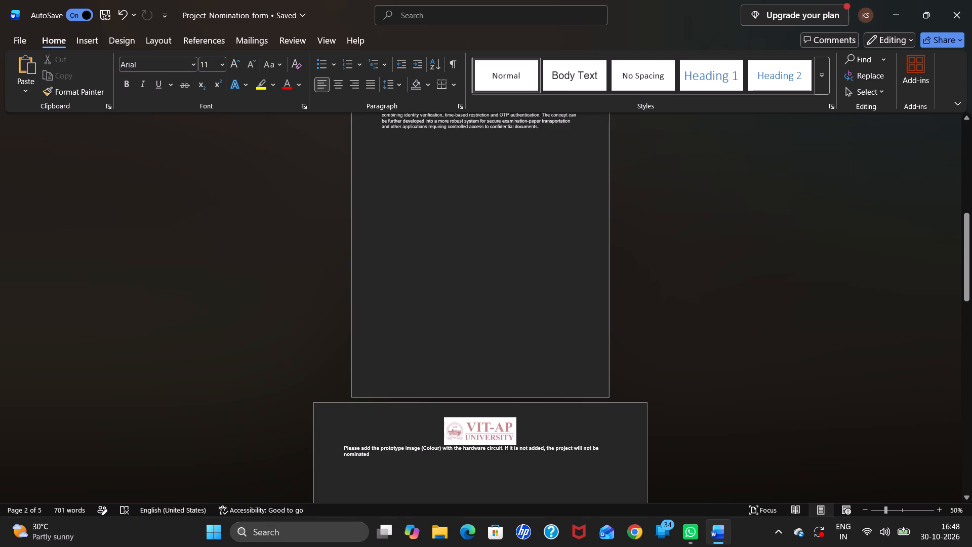
click(219, 63)
click(215, 110)
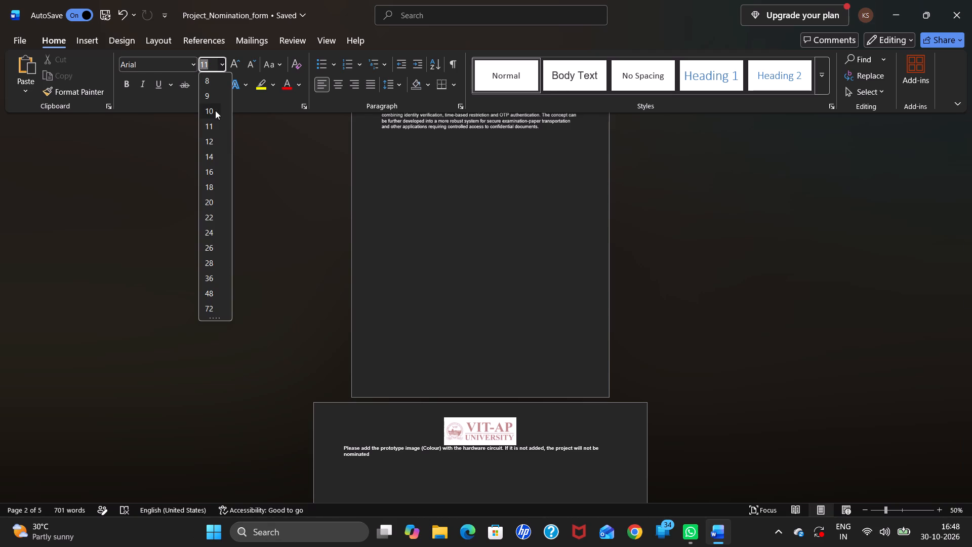
Review the whole form, from the first page's details table and abstract to the additional features table on the last page.
scroll(410, 194, up, 6)
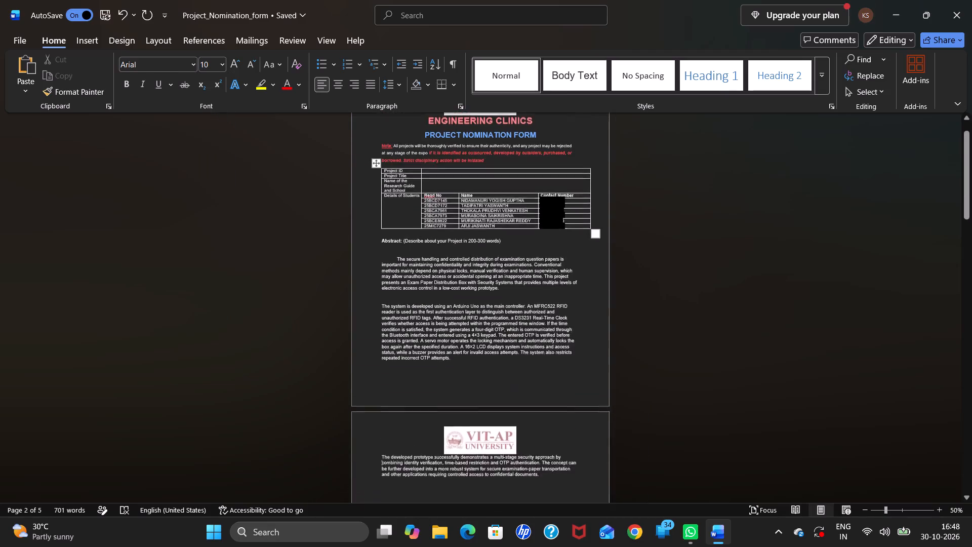
scroll(410, 194, up, 6)
scroll(410, 194, down, 5)
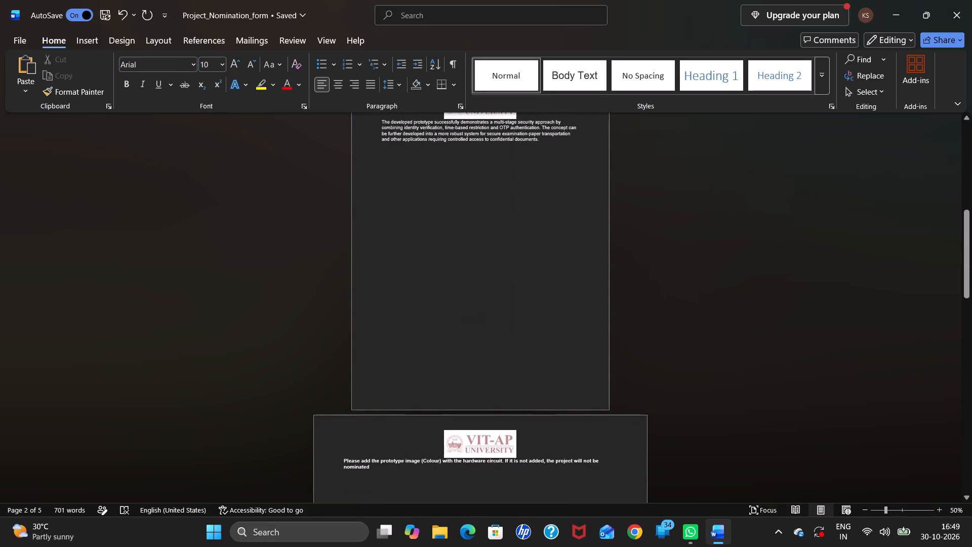
scroll(476, 311, up, 1)
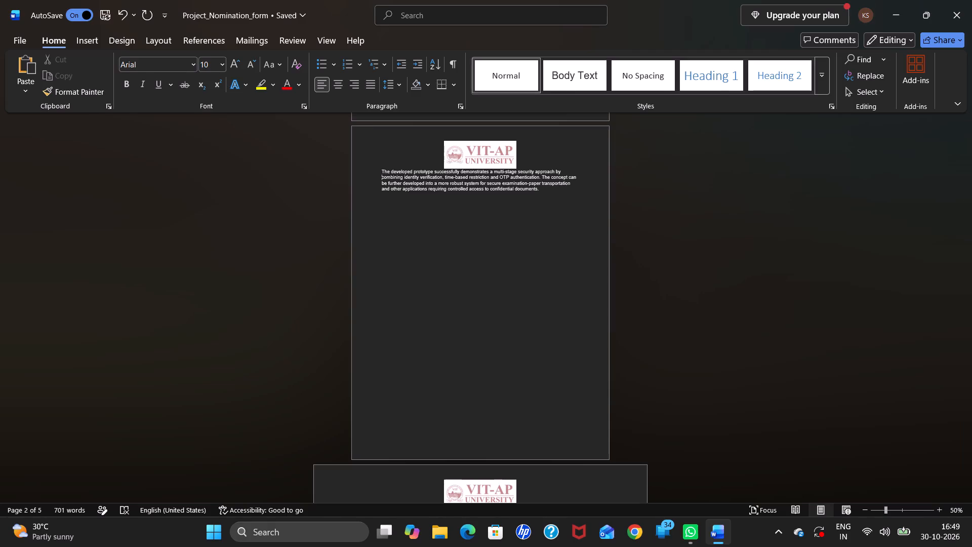
scroll(363, 222, up, 10)
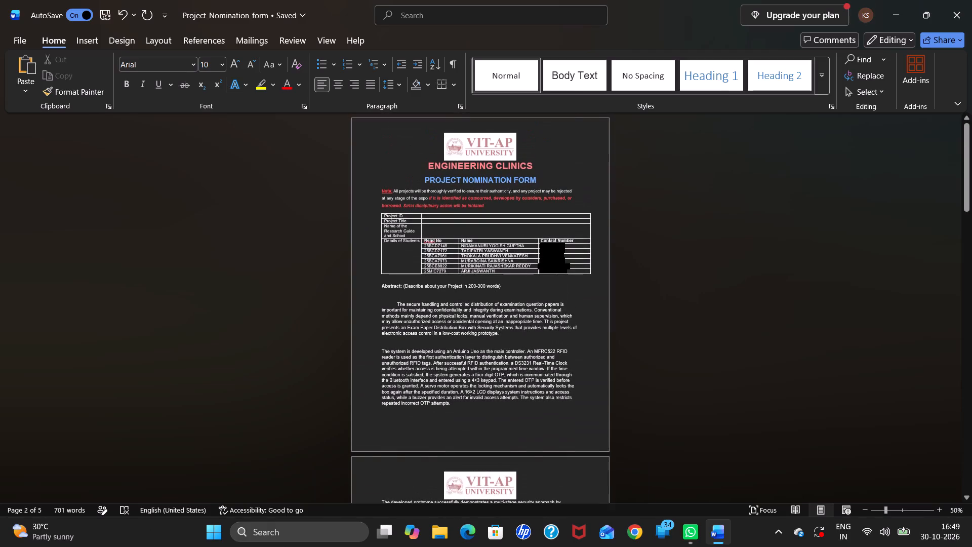
scroll(363, 222, up, 10)
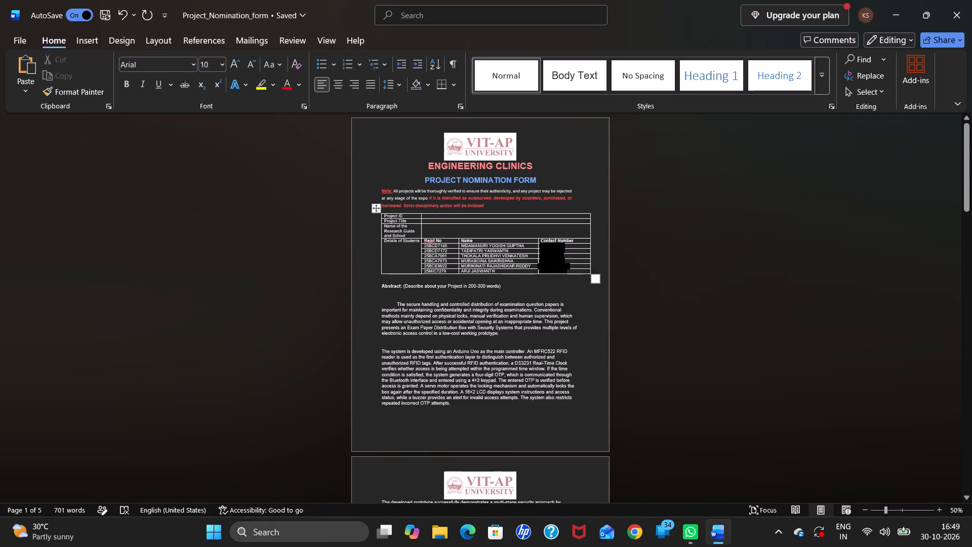
scroll(638, 282, down, 10)
scroll(638, 282, up, 16)
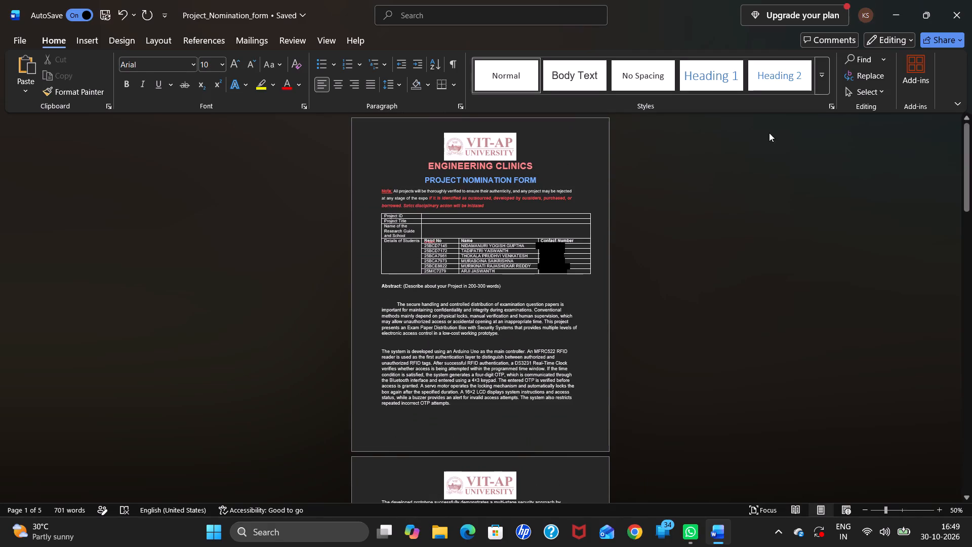
scroll(683, 207, up, 1)
scroll(683, 207, down, 13)
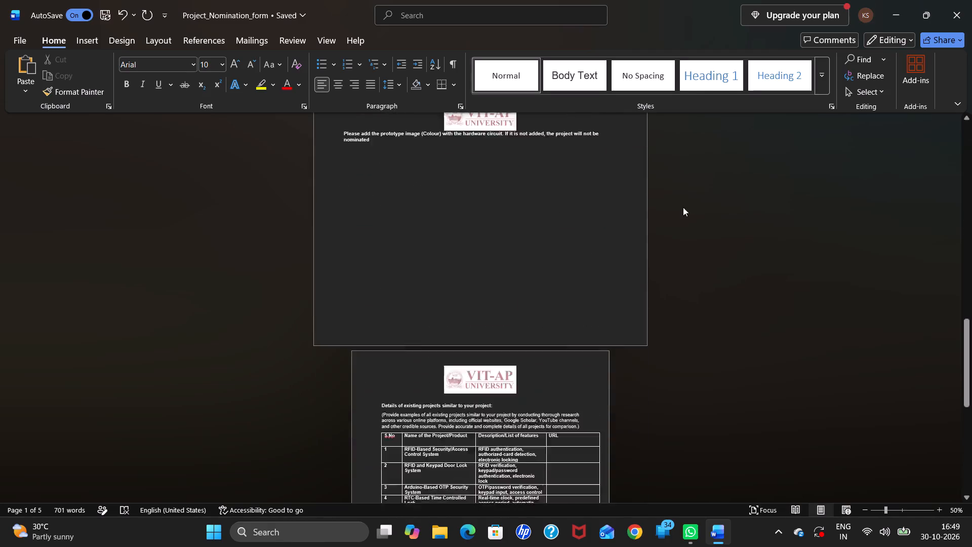
scroll(683, 207, down, 10)
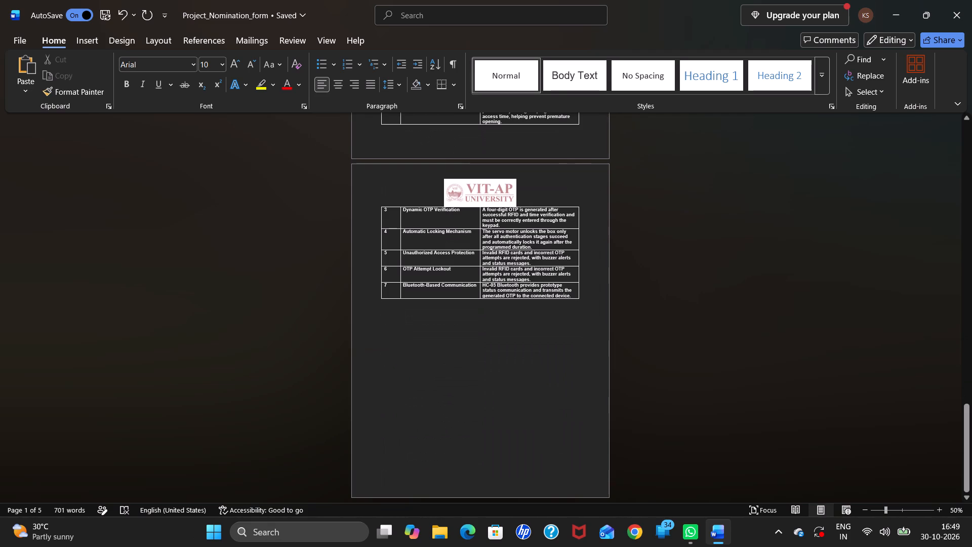
scroll(683, 207, down, 2)
scroll(683, 207, up, 8)
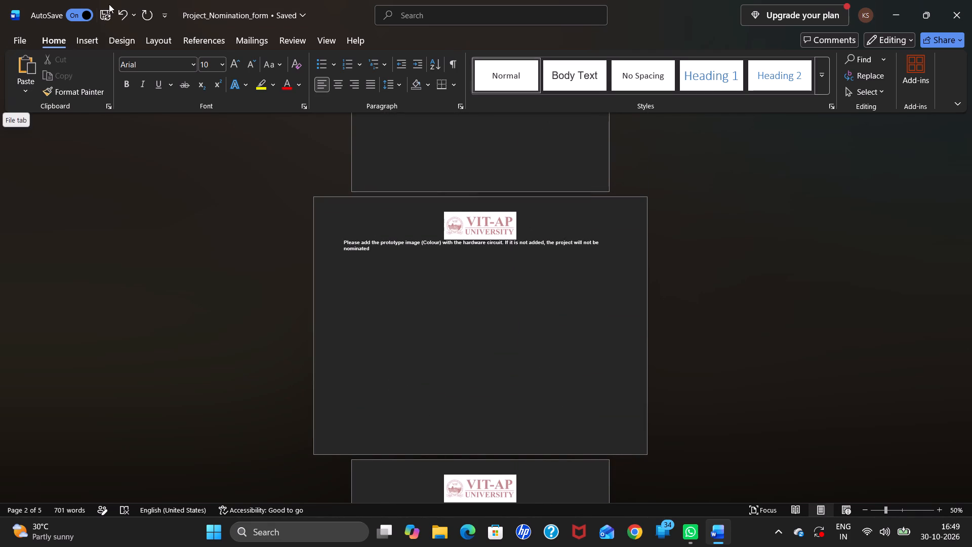
Save the nomination form.
click(102, 17)
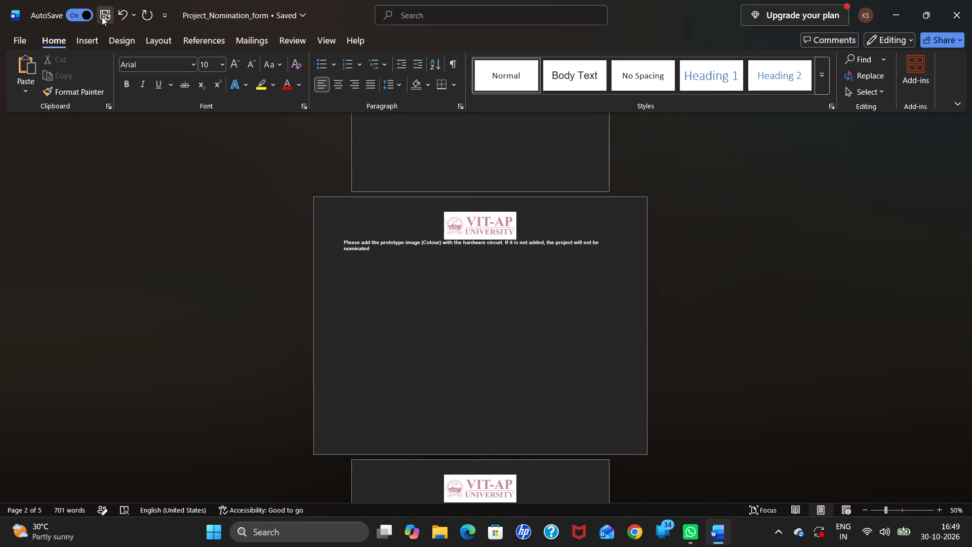
Open the sharing options for the form and look over the prototype image and existing projects pages.
click(943, 44)
scroll(659, 212, down, 3)
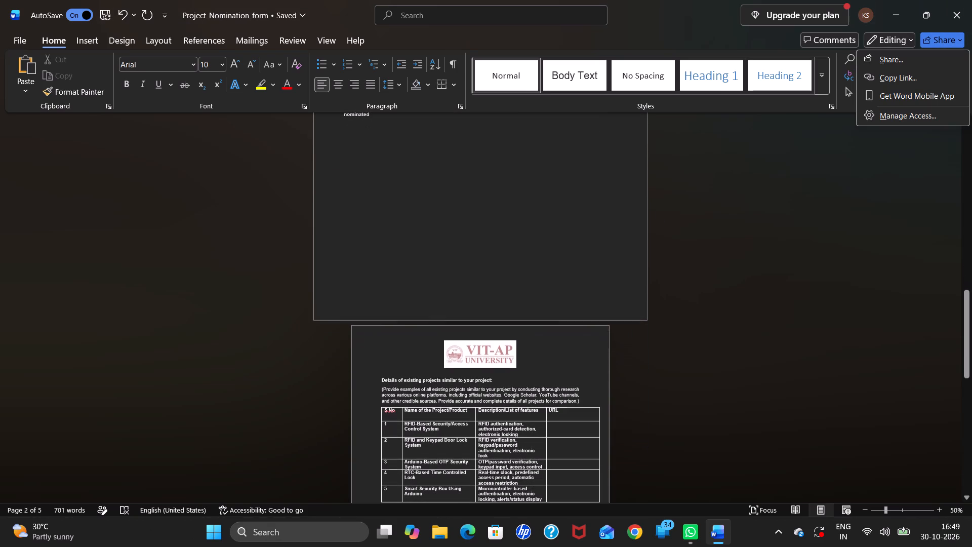
scroll(659, 212, down, 2)
scroll(503, 193, up, 2)
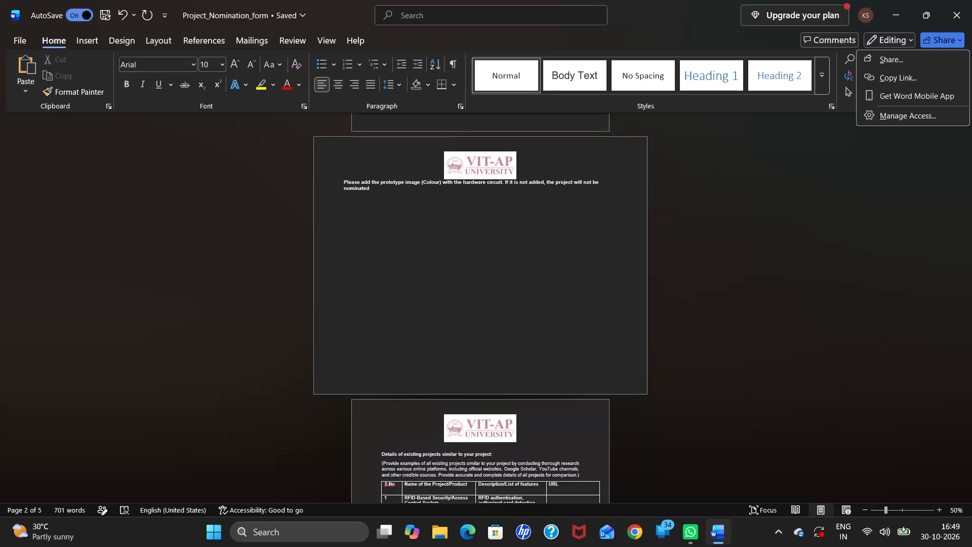
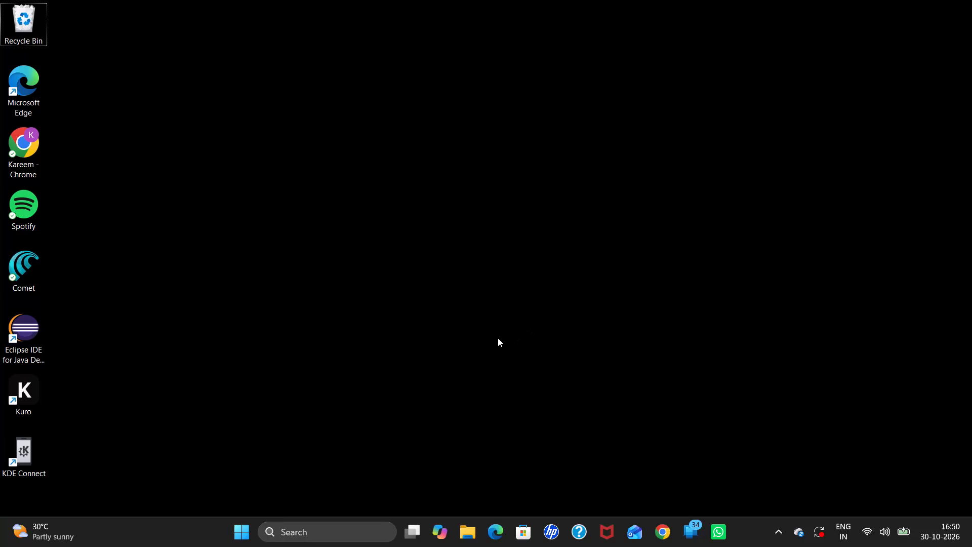
Shut down the computer.
click(245, 528)
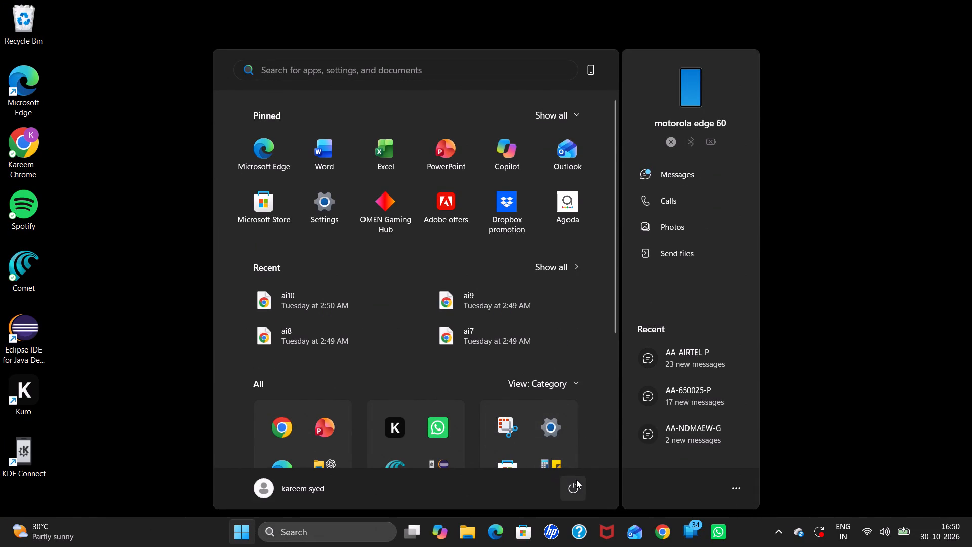
click(576, 480)
click(585, 436)
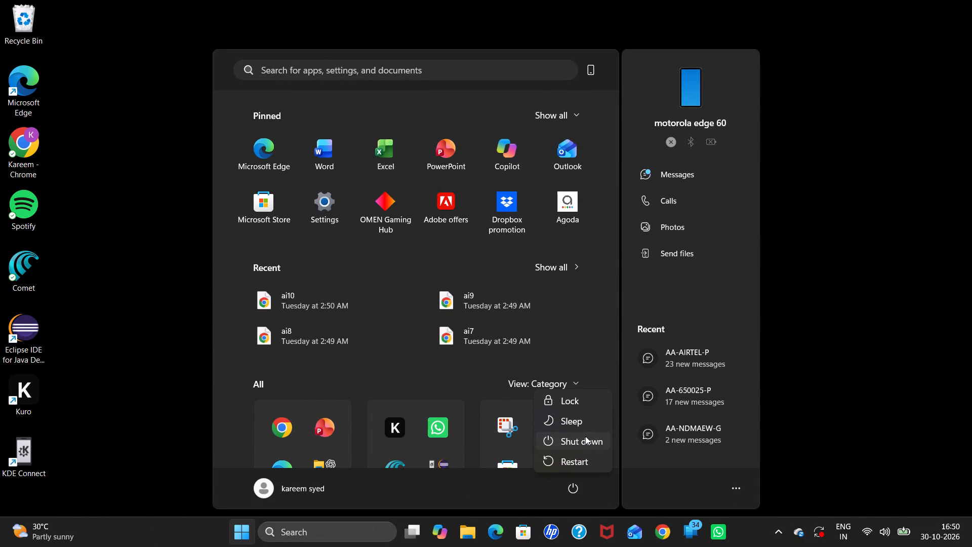